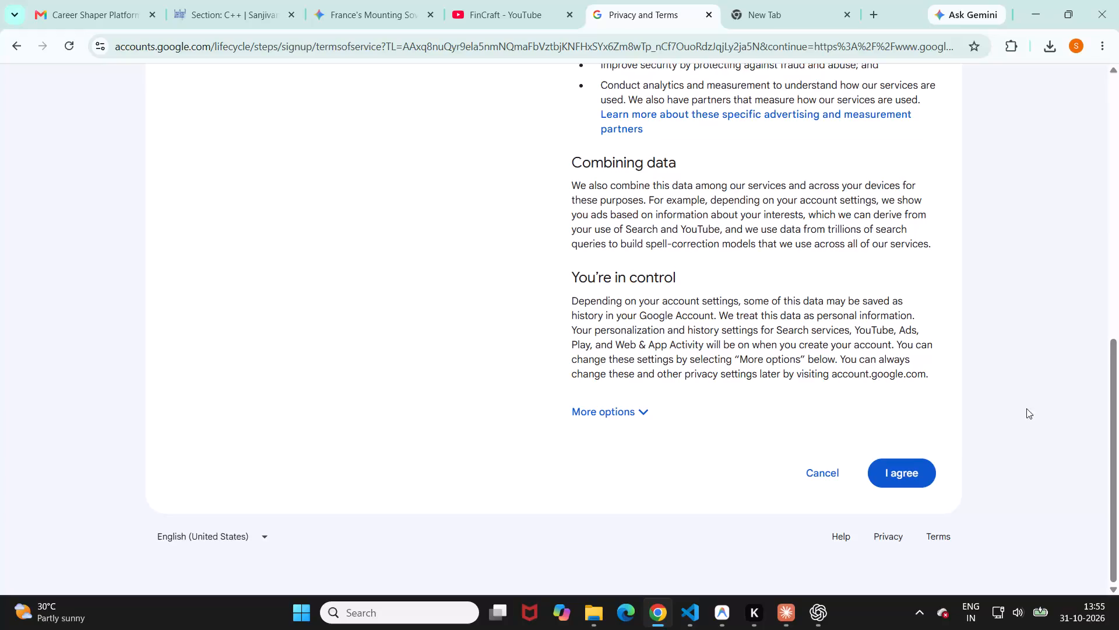
Agree to Google's privacy and terms for the new account and continue to the business details form.
{"action": "left_click", "coordinate": [907, 468]}
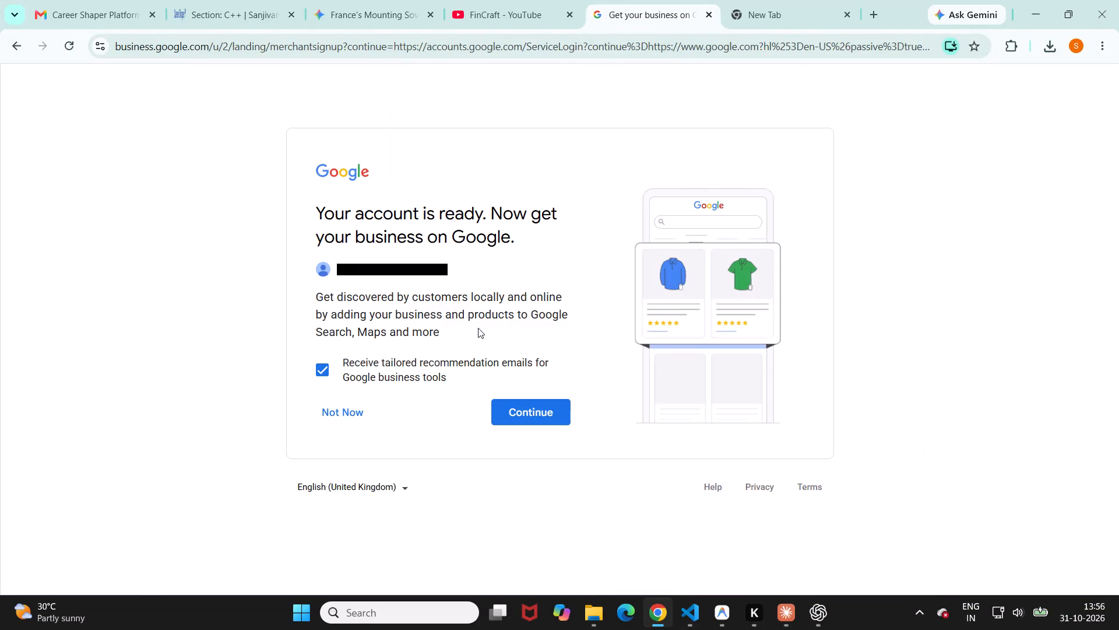
{"action": "left_click", "coordinate": [530, 412]}
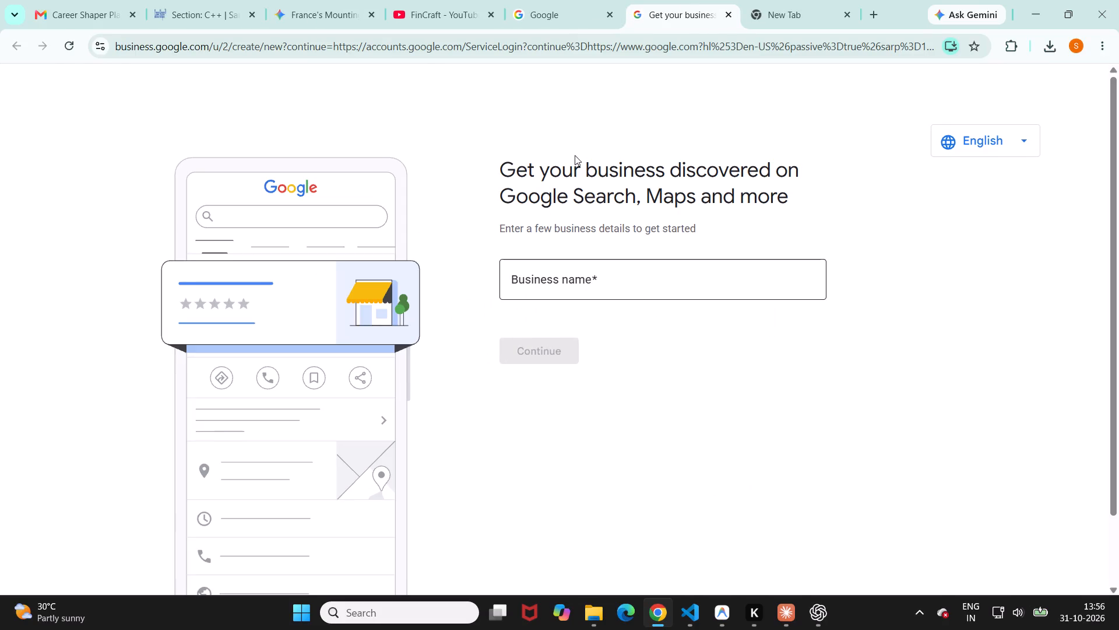
Check the browser profile and business sign-up page, and close the page without entering a business name.
{"action": "left_click", "coordinate": [1077, 45]}
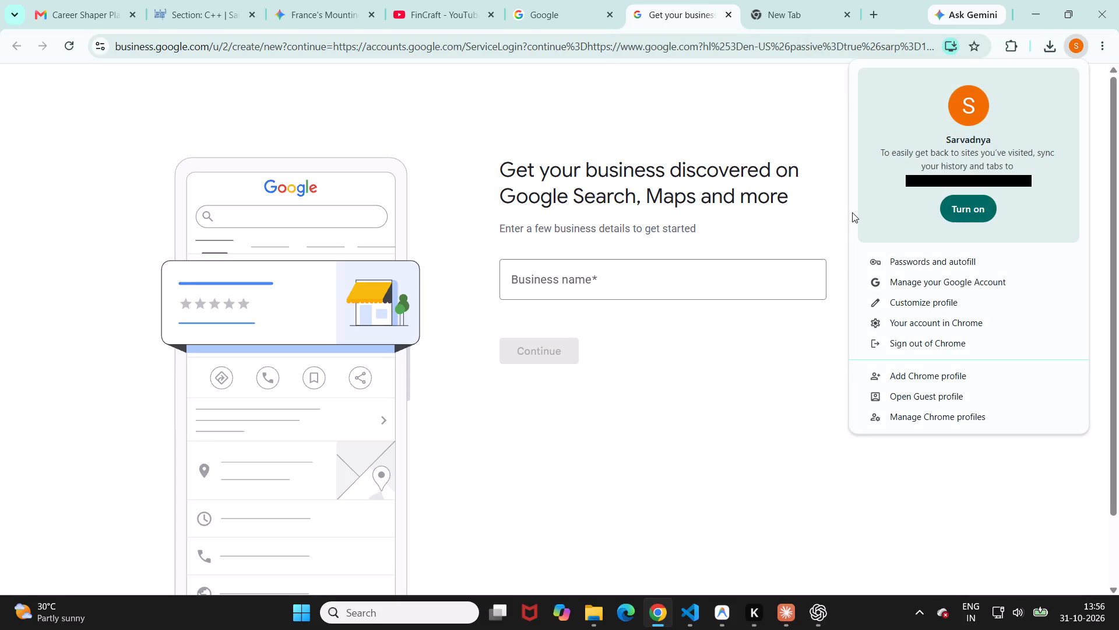
{"action": "left_click", "coordinate": [555, 80]}
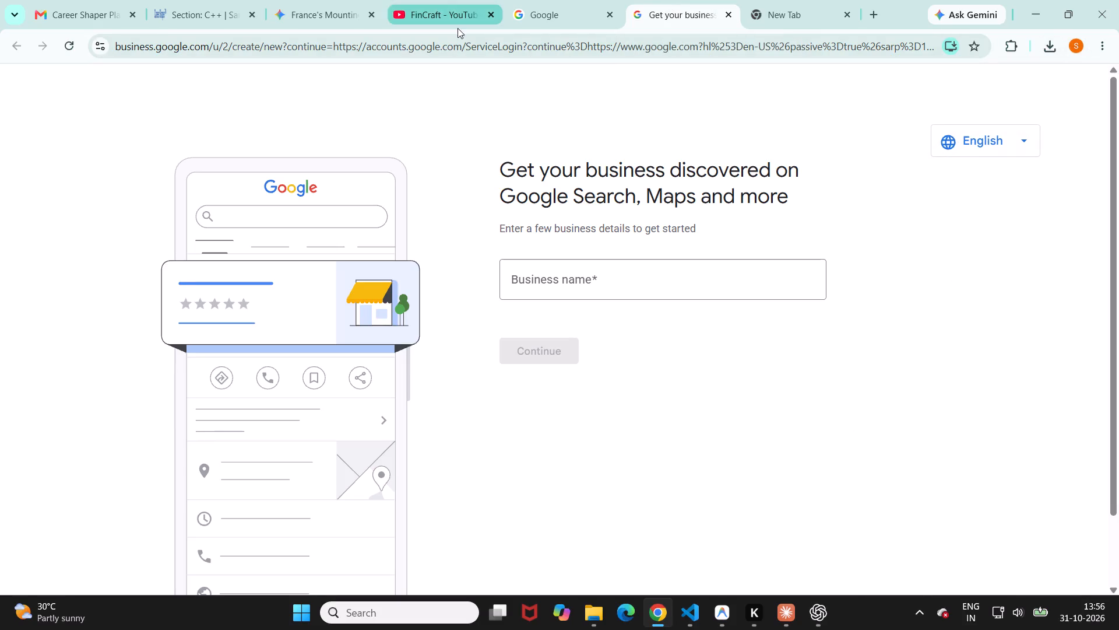
{"action": "scroll", "coordinate": [740, 369], "scroll_direction": "down", "scroll_amount": 6}
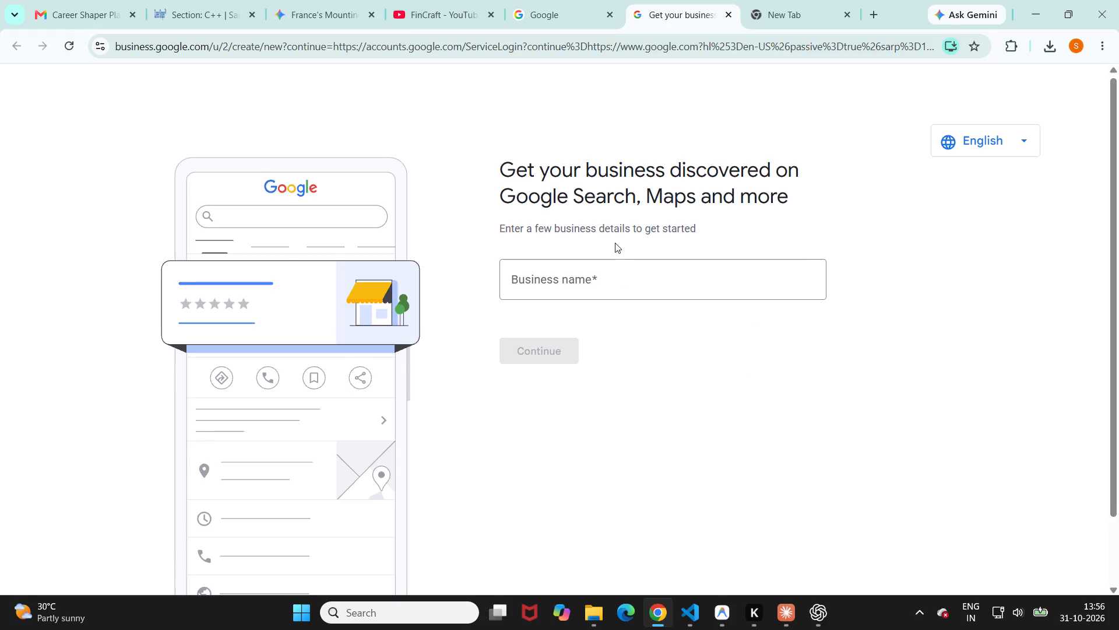
{"action": "scroll", "coordinate": [600, 217], "scroll_direction": "up", "scroll_amount": 1}
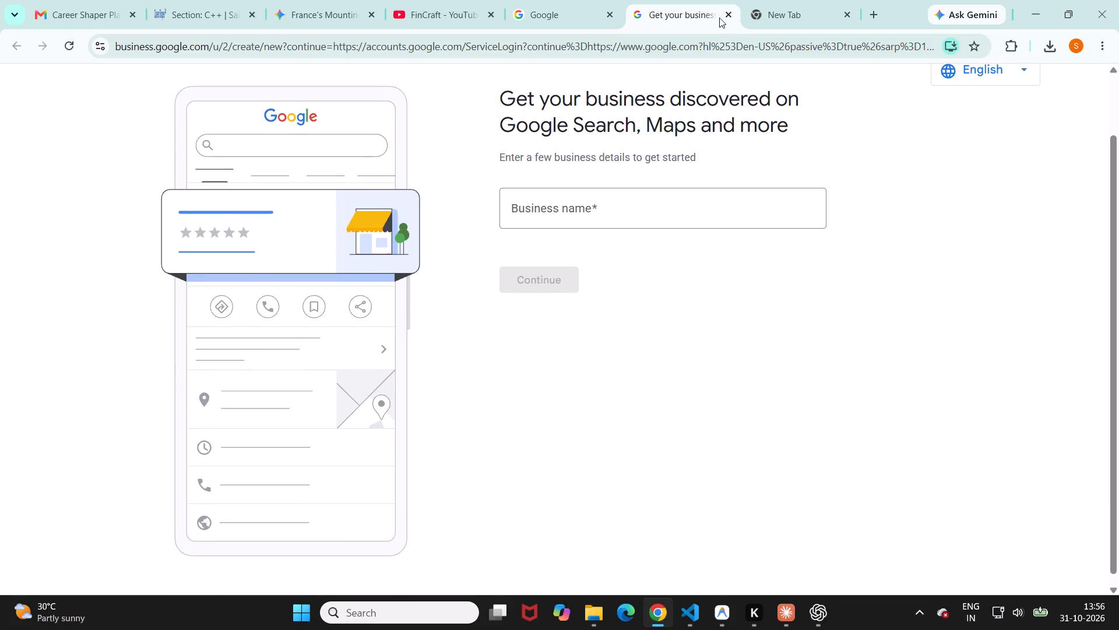
{"action": "left_click", "coordinate": [729, 15]}
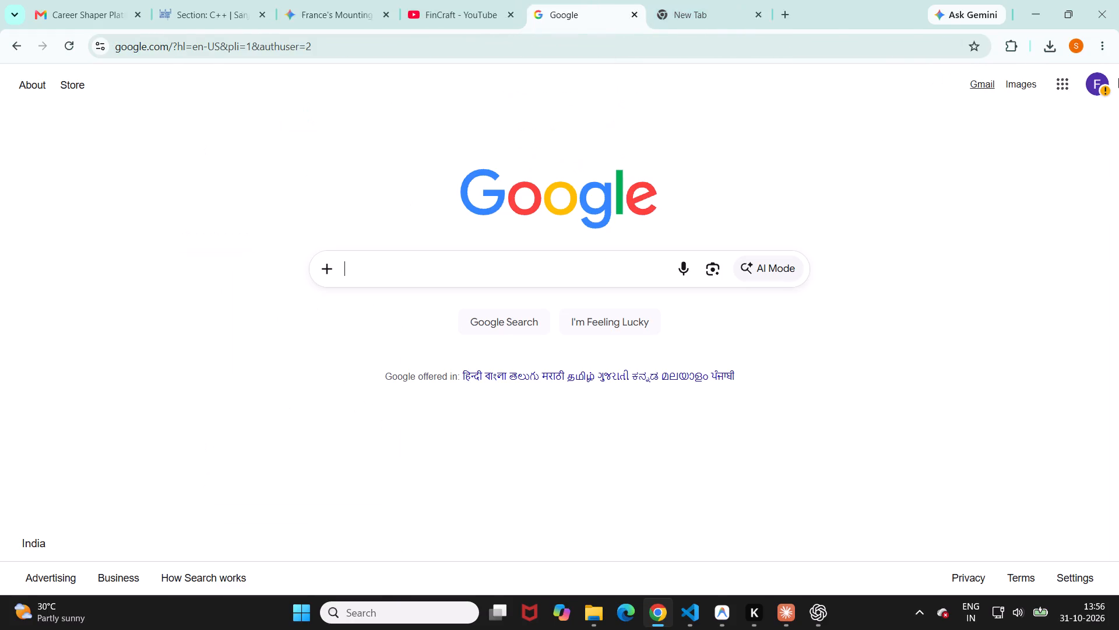
Look through the Fincraft Google account's details and search settings on the Google home page, and close the account overview.
{"action": "left_click", "coordinate": [1095, 85]}
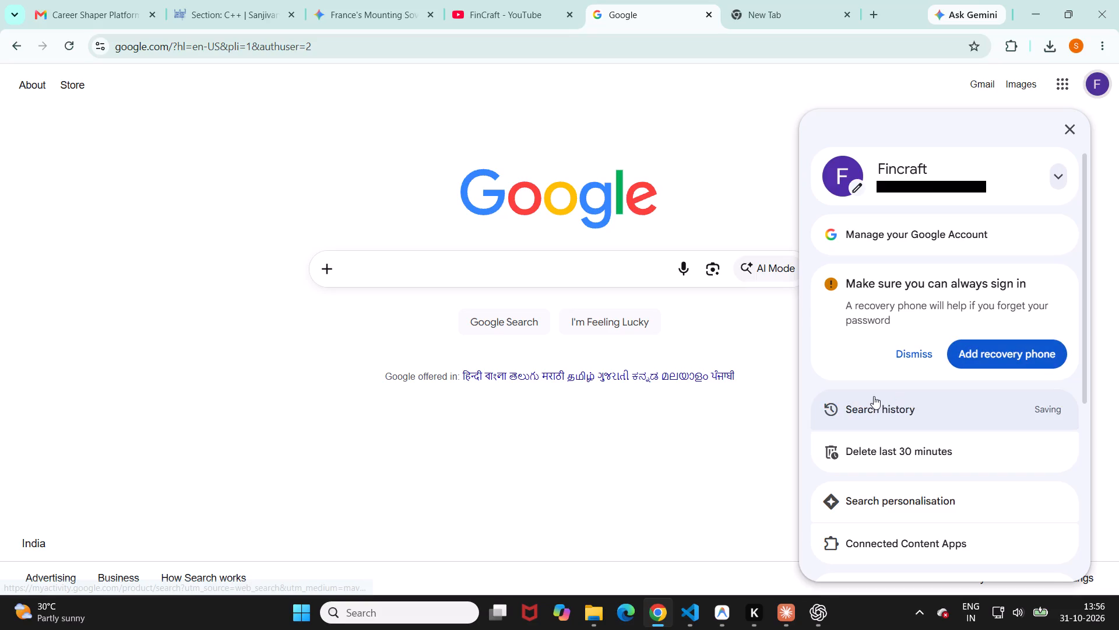
{"action": "scroll", "coordinate": [874, 396], "scroll_direction": "down", "scroll_amount": 5}
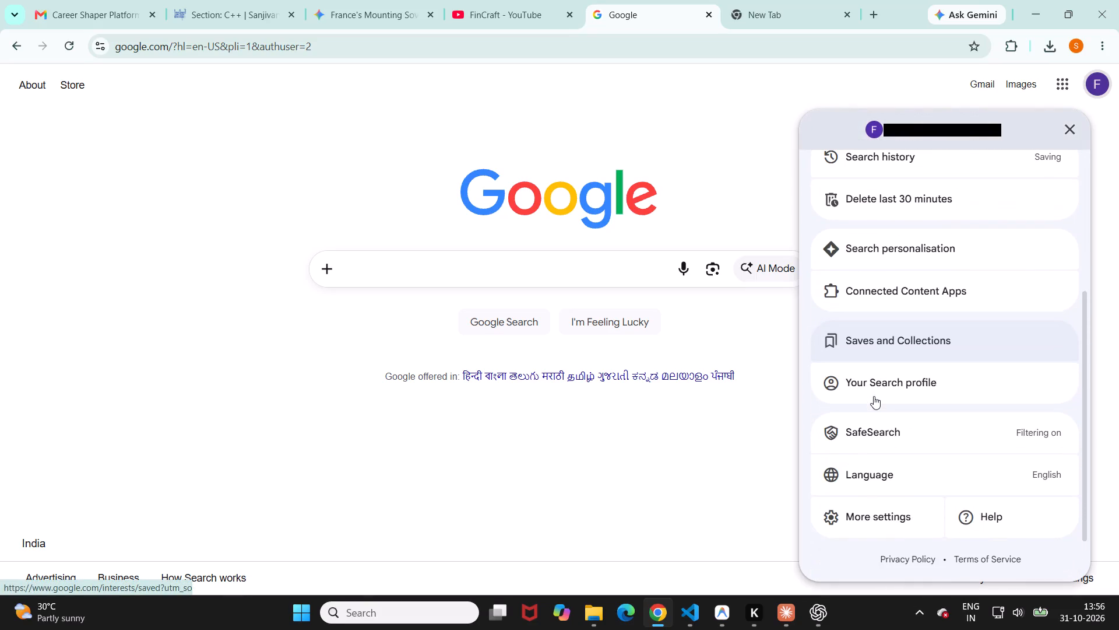
{"action": "scroll", "coordinate": [874, 396], "scroll_direction": "up", "scroll_amount": 5}
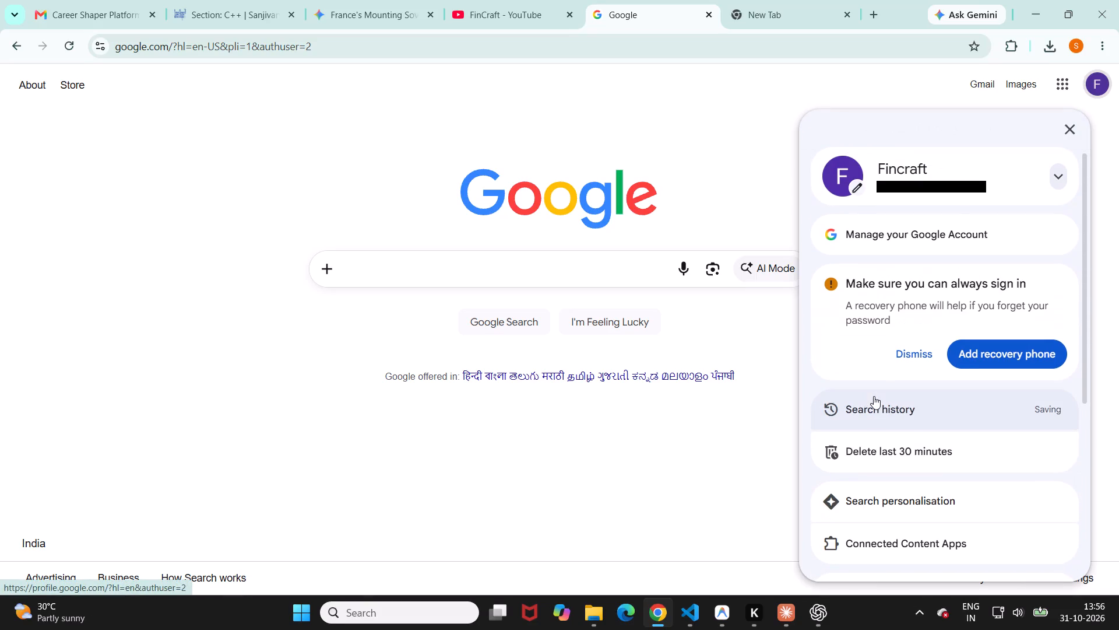
{"action": "left_click", "coordinate": [1064, 135]}
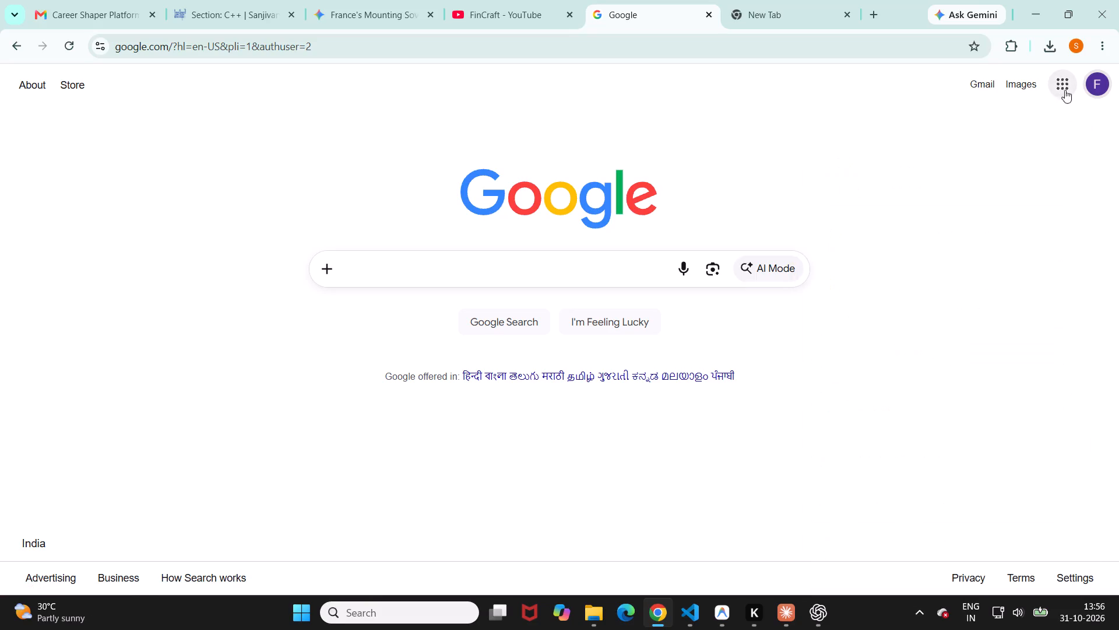
Open YouTube from the Google apps to check which account it uses, and close that page.
{"action": "left_click", "coordinate": [1066, 85]}
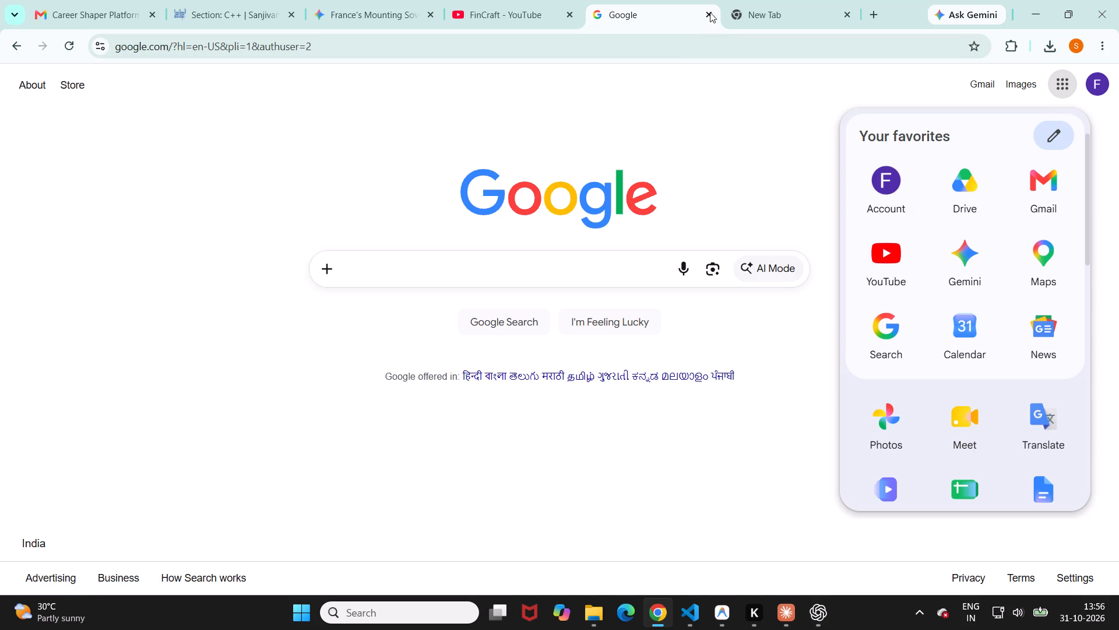
{"action": "left_click", "coordinate": [914, 275]}
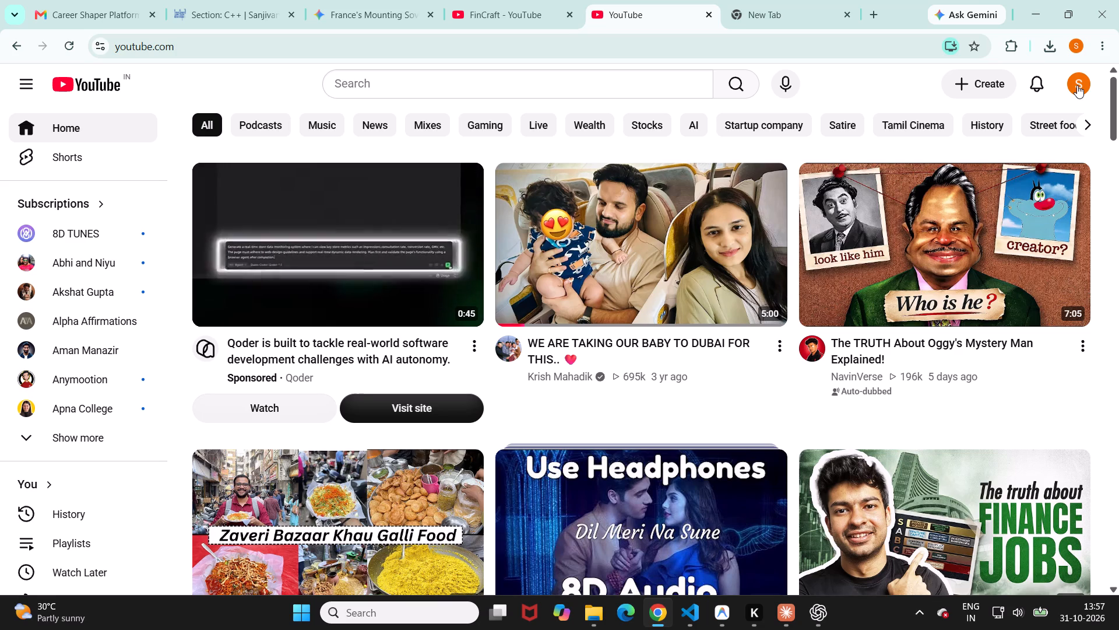
{"action": "left_click", "coordinate": [710, 14]}
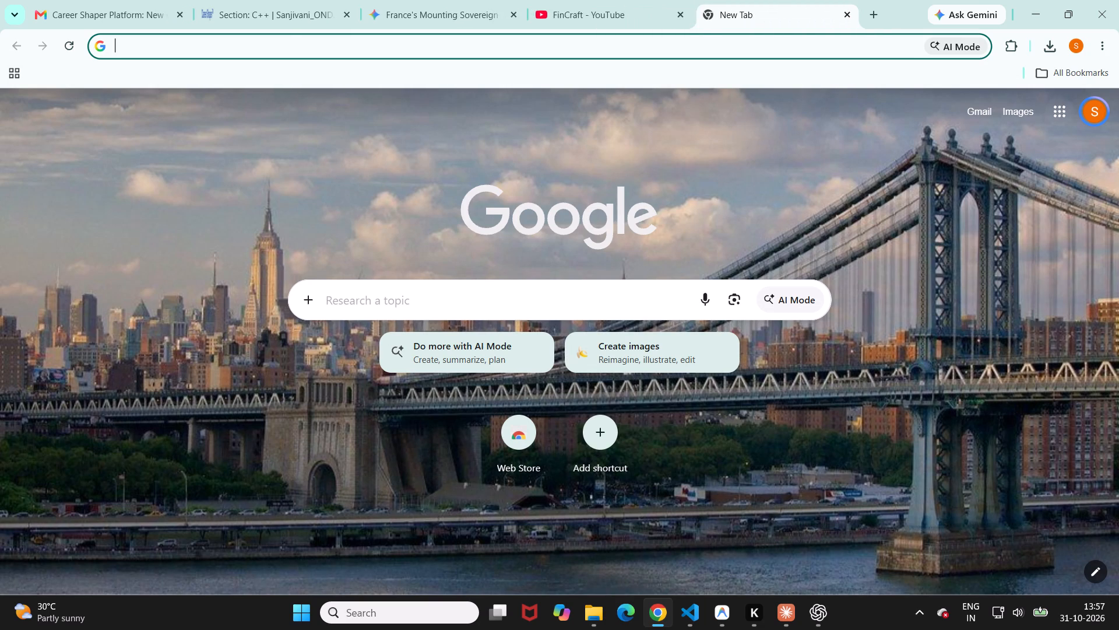
Clear the fincraft search on YouTube and close both the FinCraft channel tab and the blank tab.
{"action": "left_click", "coordinate": [586, 16]}
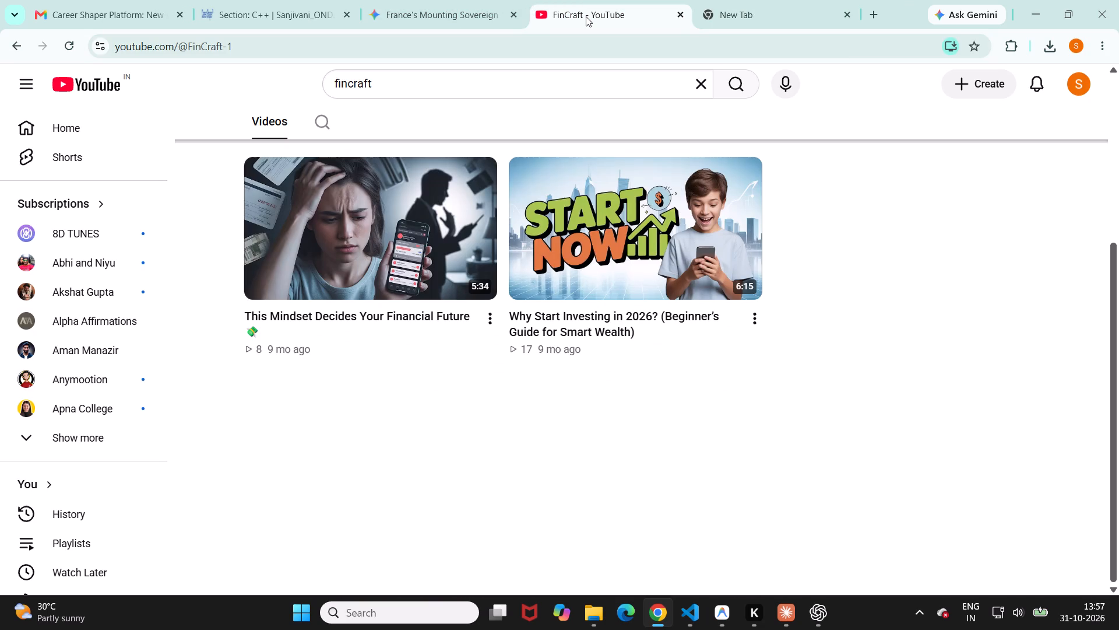
{"action": "left_click", "coordinate": [699, 85]}
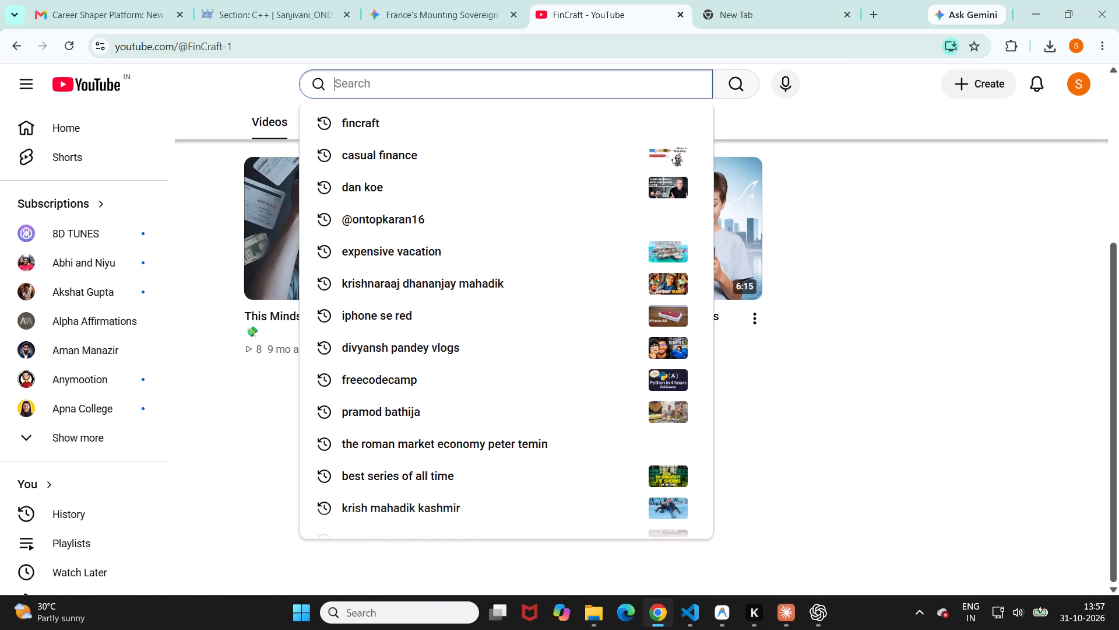
{"action": "left_click", "coordinate": [680, 10]}
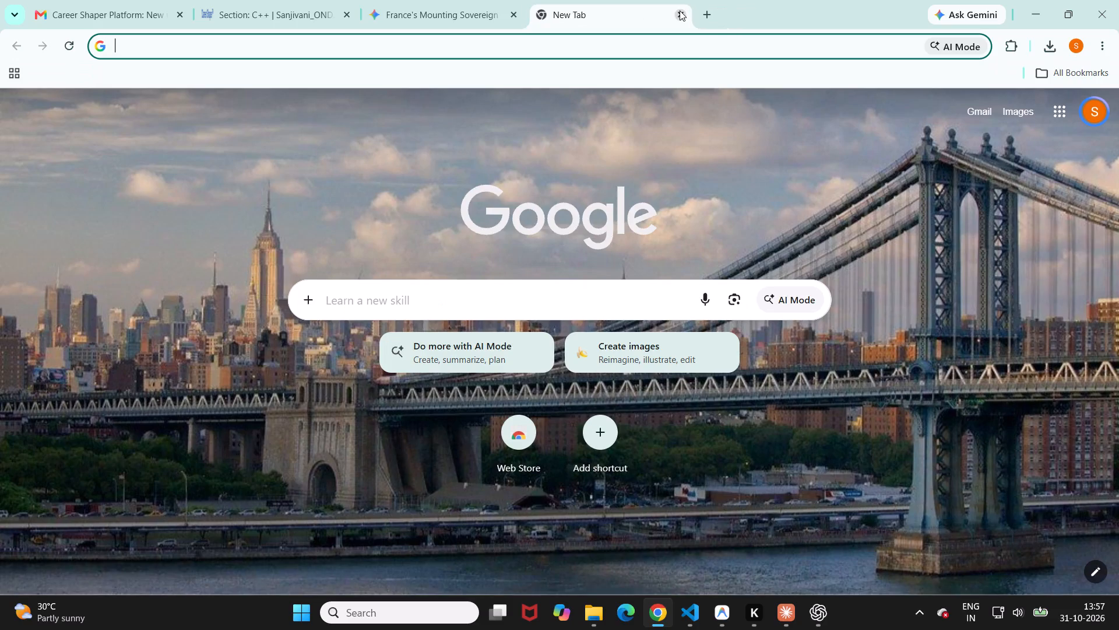
{"action": "left_click", "coordinate": [680, 10]}
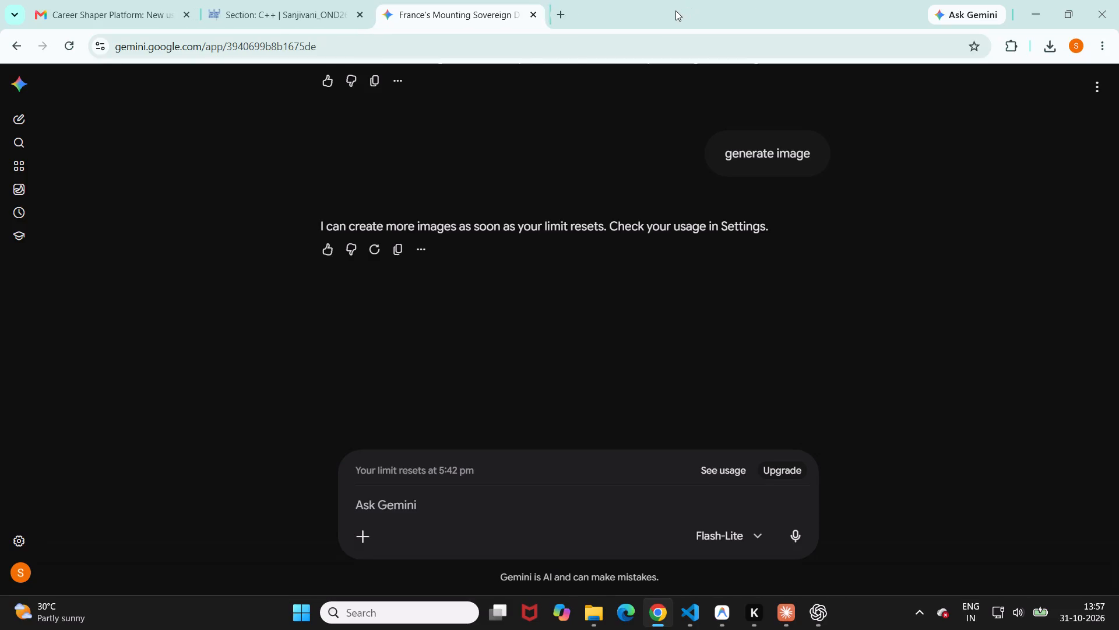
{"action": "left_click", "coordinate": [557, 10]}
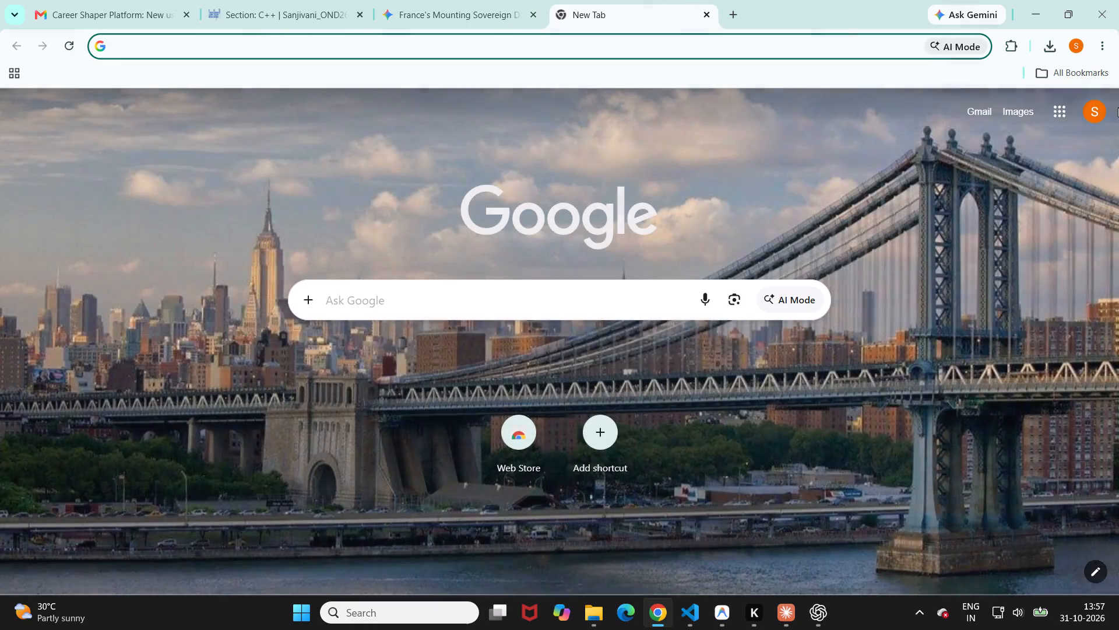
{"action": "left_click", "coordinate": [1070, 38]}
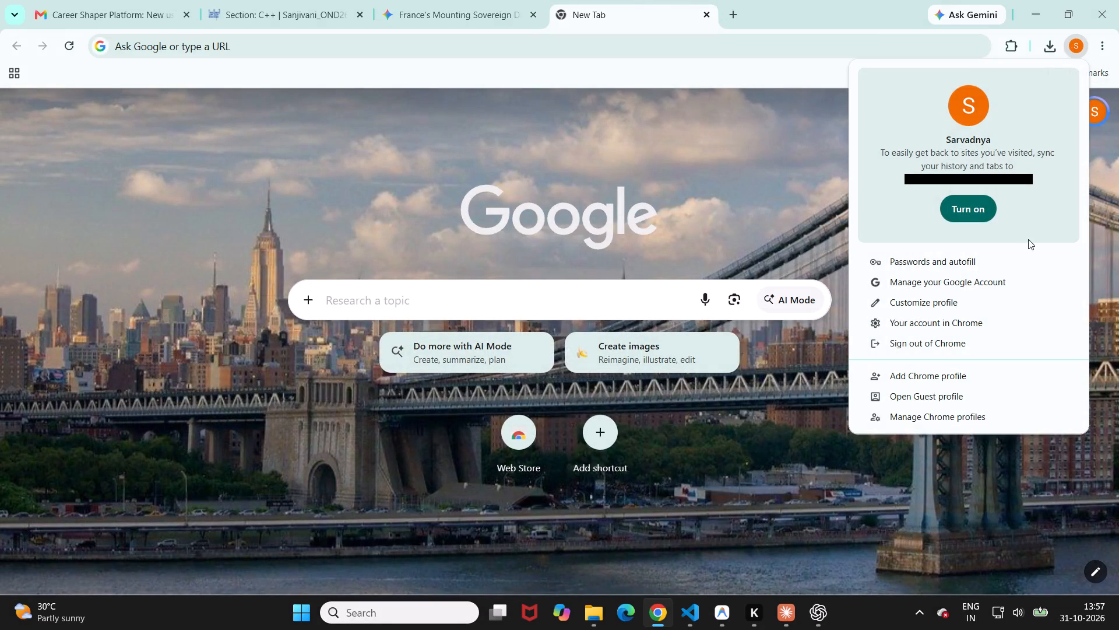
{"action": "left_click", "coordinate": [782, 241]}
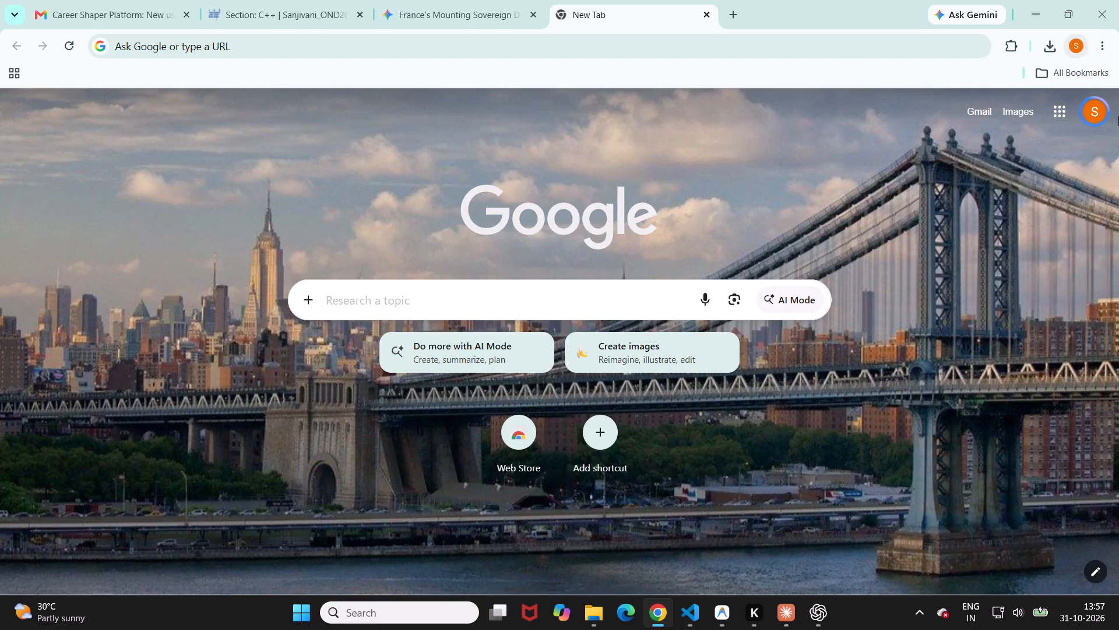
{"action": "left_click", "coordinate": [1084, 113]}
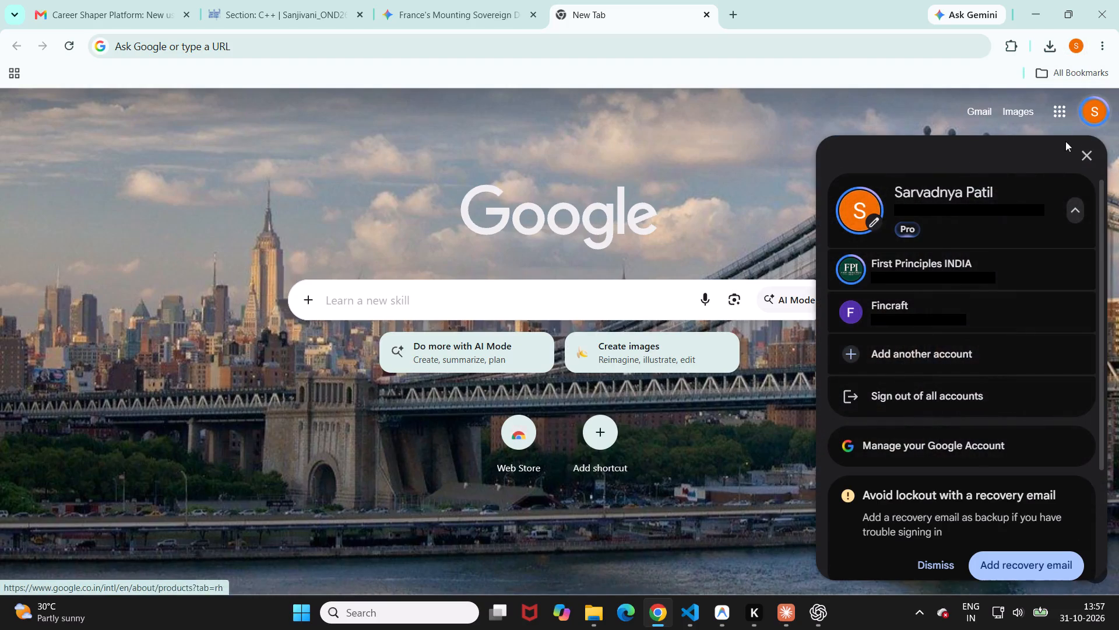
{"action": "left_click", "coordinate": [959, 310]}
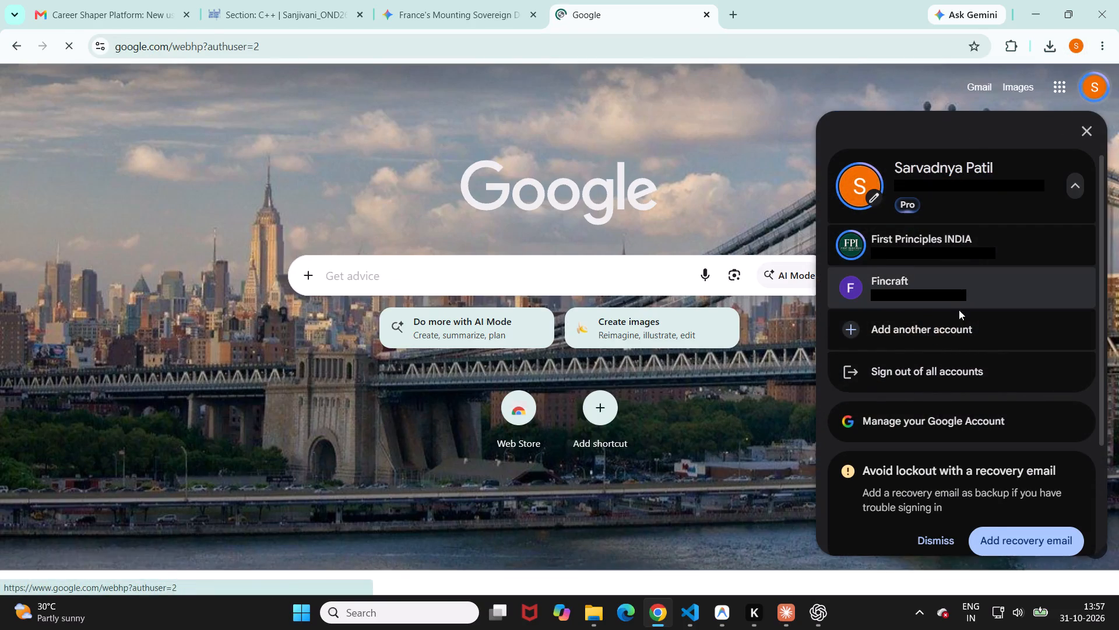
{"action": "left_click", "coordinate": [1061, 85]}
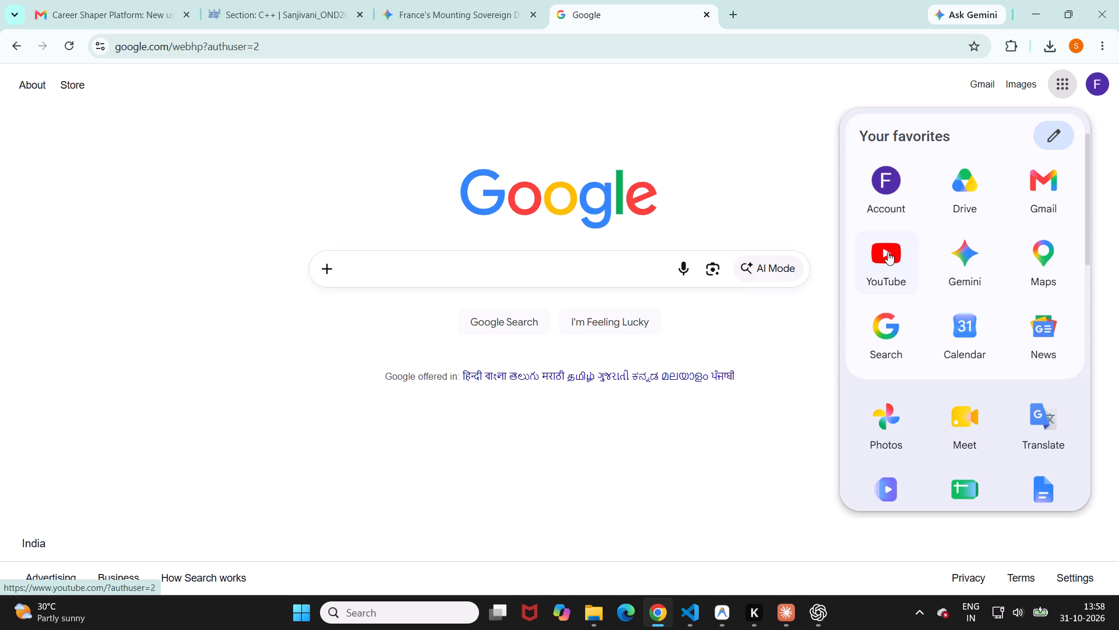
Open YouTube from the Google home page that is signed in to the Fincraft account.
{"action": "left_click", "coordinate": [888, 252]}
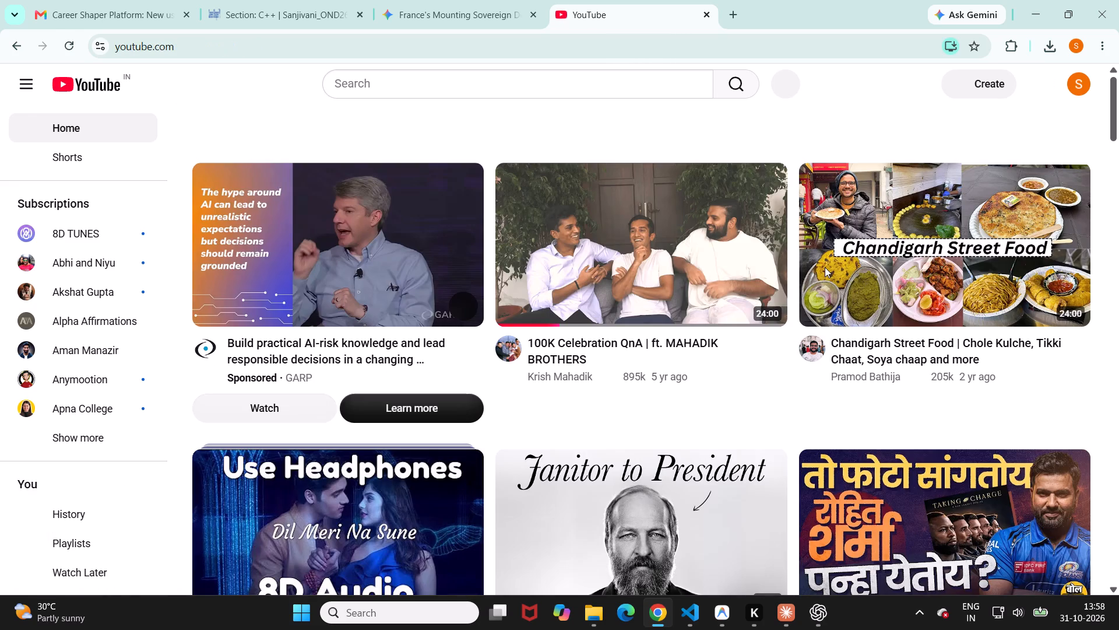
Open the list of accounts available for switching on YouTube.
{"action": "left_click", "coordinate": [1075, 84]}
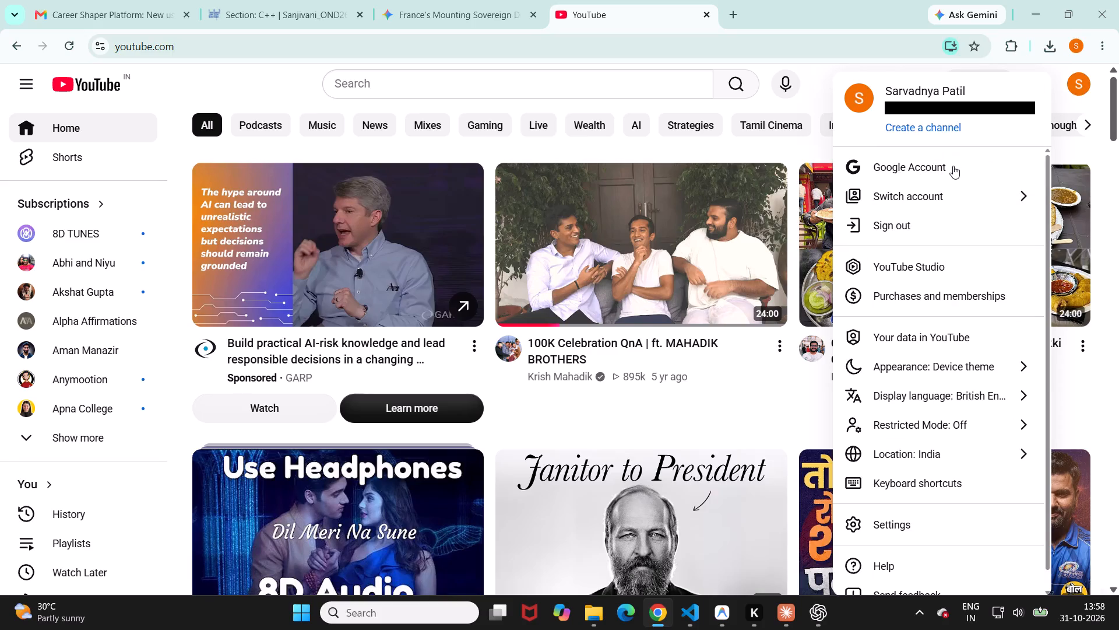
{"action": "left_click", "coordinate": [940, 192]}
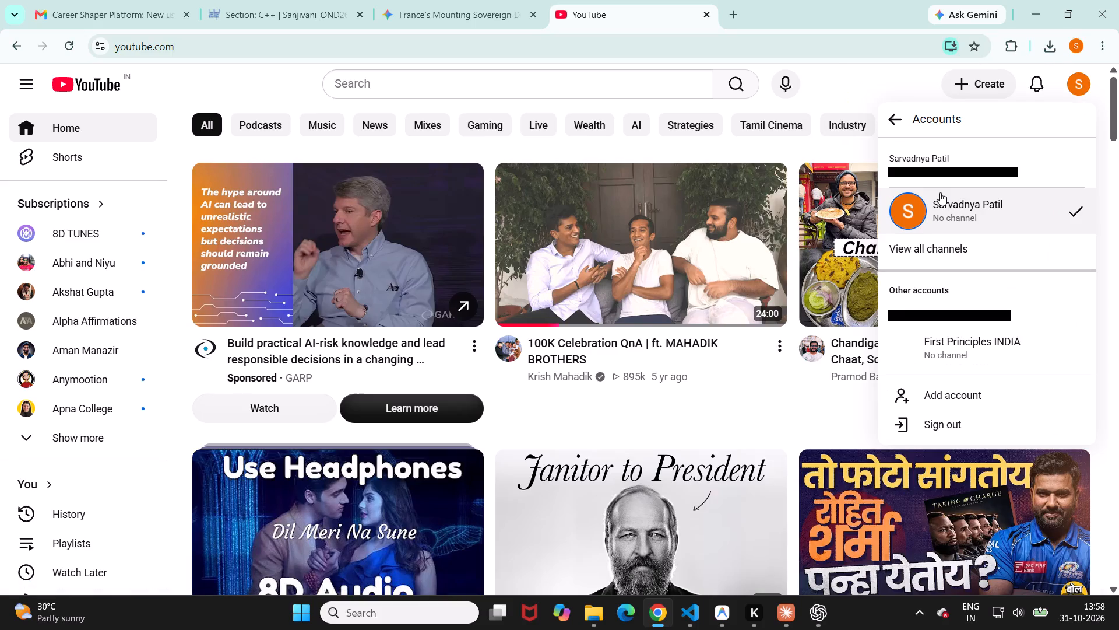
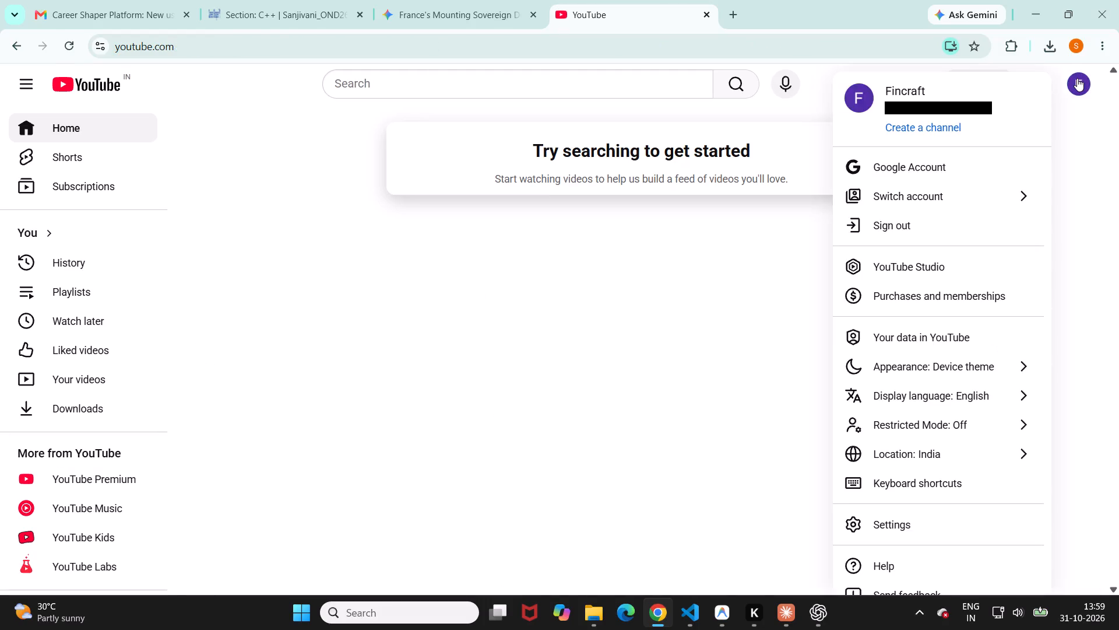
Start creating a YouTube channel for the Fincraft account.
{"action": "left_click", "coordinate": [900, 127]}
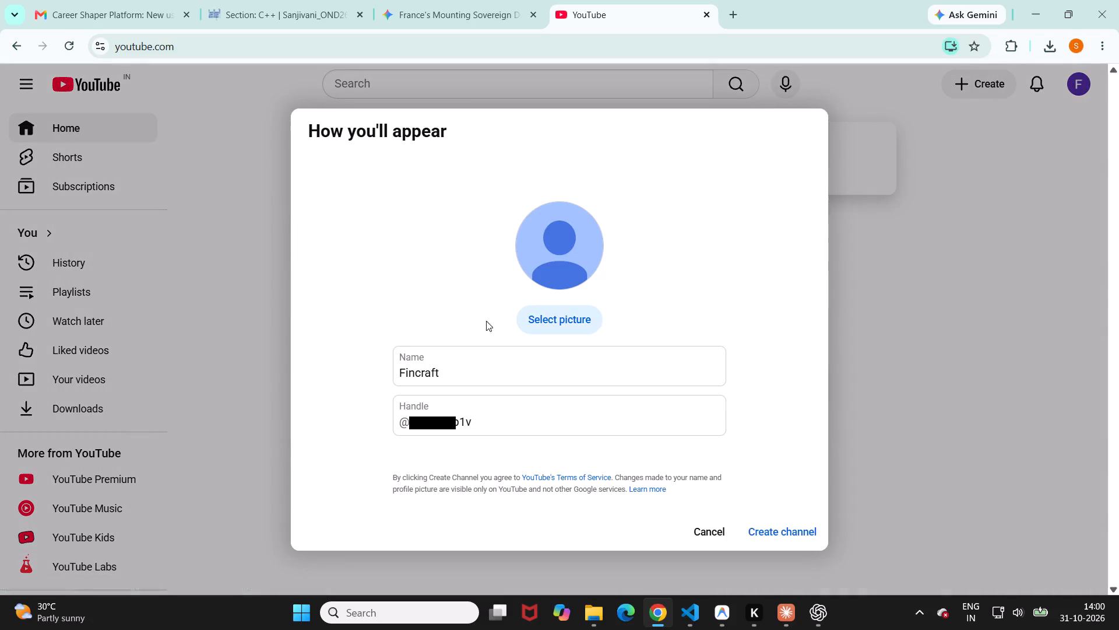
Replace the ending of the channel handle with 100 and create the Fincraft channel.
{"action": "left_click", "coordinate": [474, 423]}
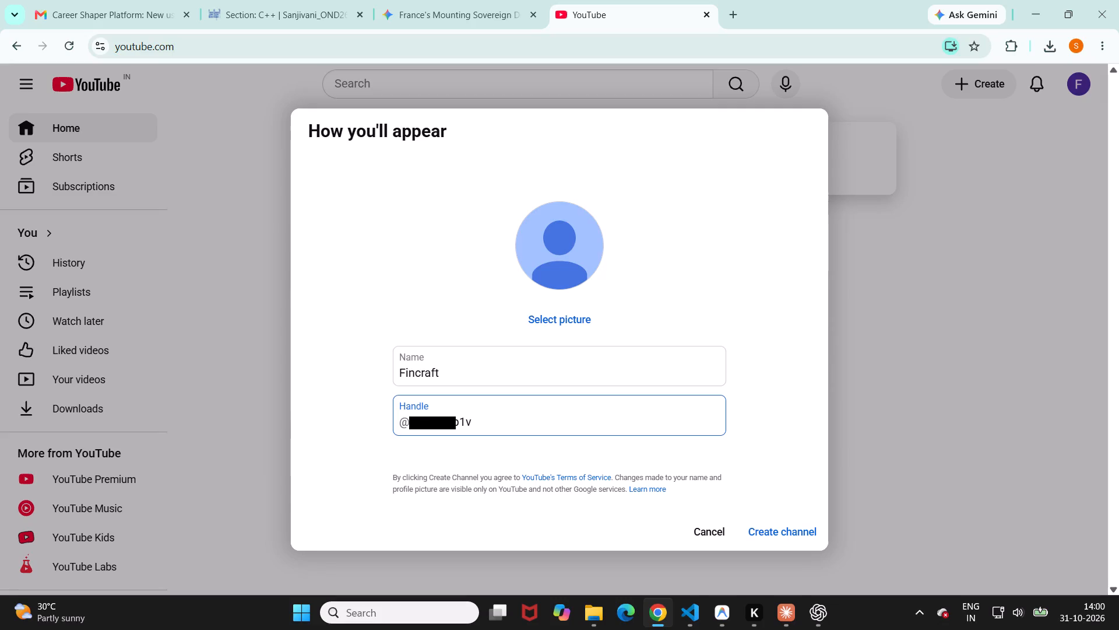
{"action": "key", "text": "BackSpace"}
{"action": "key", "text": "BackSpace"}
{"action": "key", "text": "BackSpace"}
{"action": "key", "text": "BackSpace"}
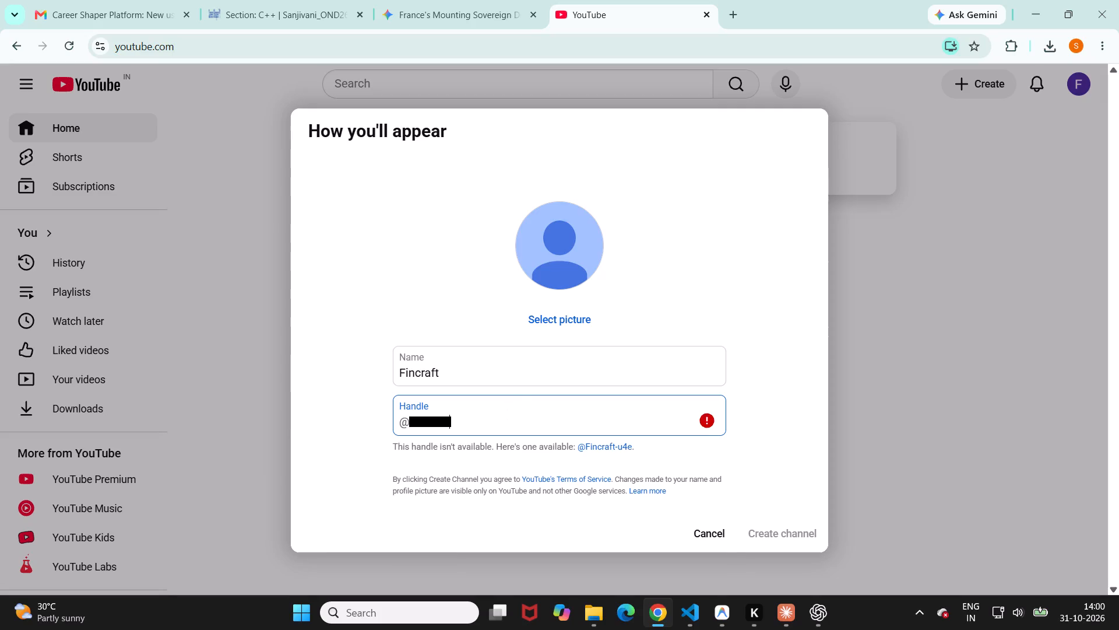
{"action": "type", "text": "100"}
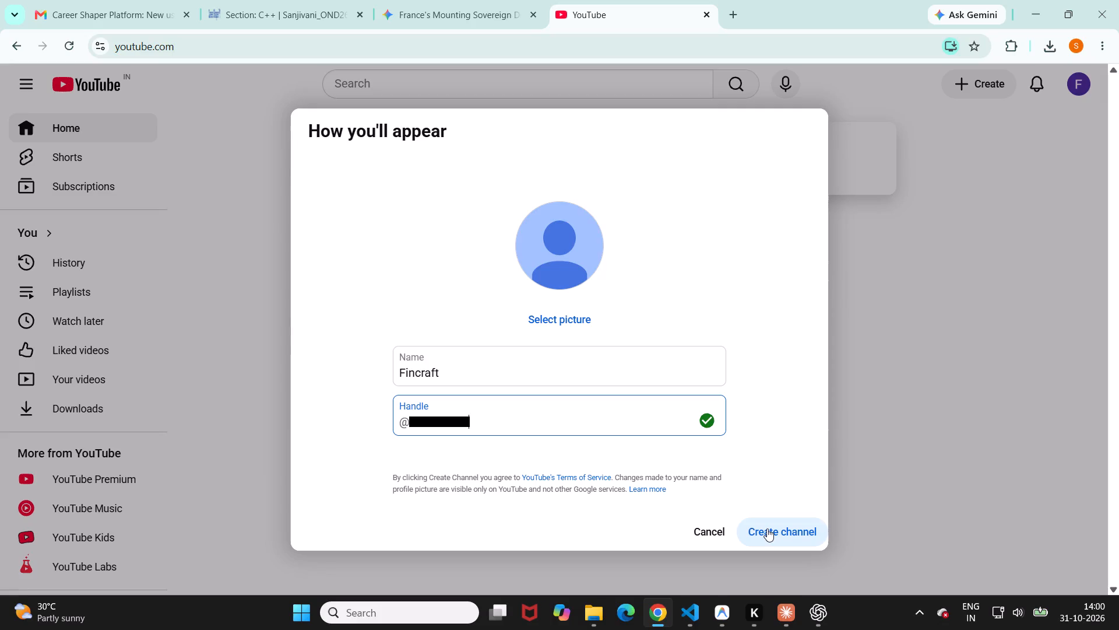
{"action": "left_click", "coordinate": [767, 528]}
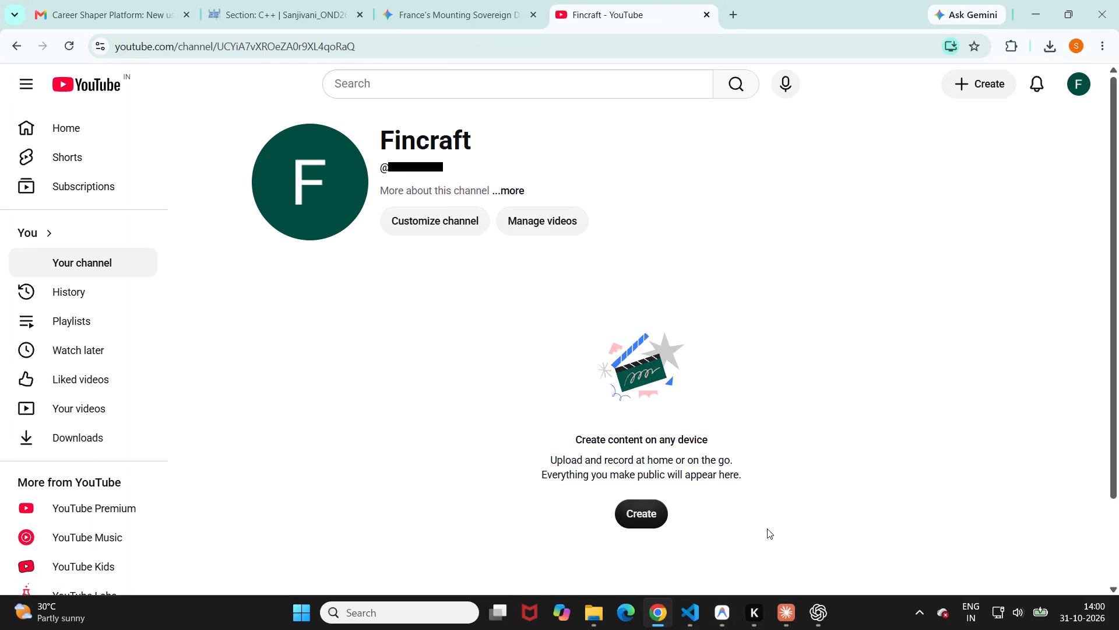
Open the Fincraft channel's customization page in YouTube Studio, continuing past the welcome screen.
{"action": "left_click", "coordinate": [437, 225]}
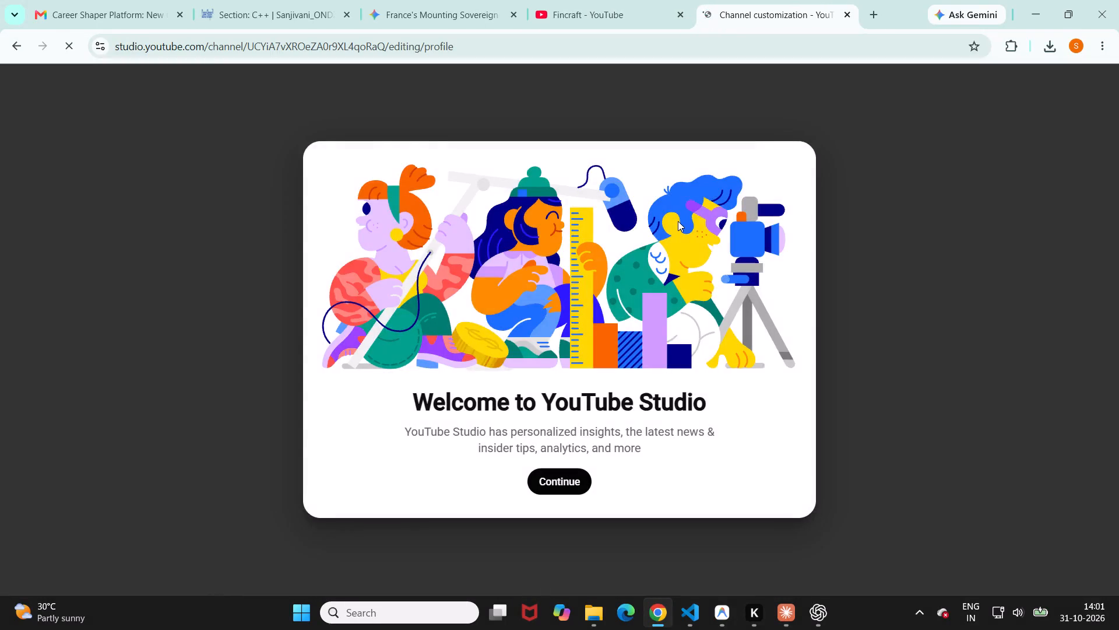
{"action": "left_click", "coordinate": [557, 480]}
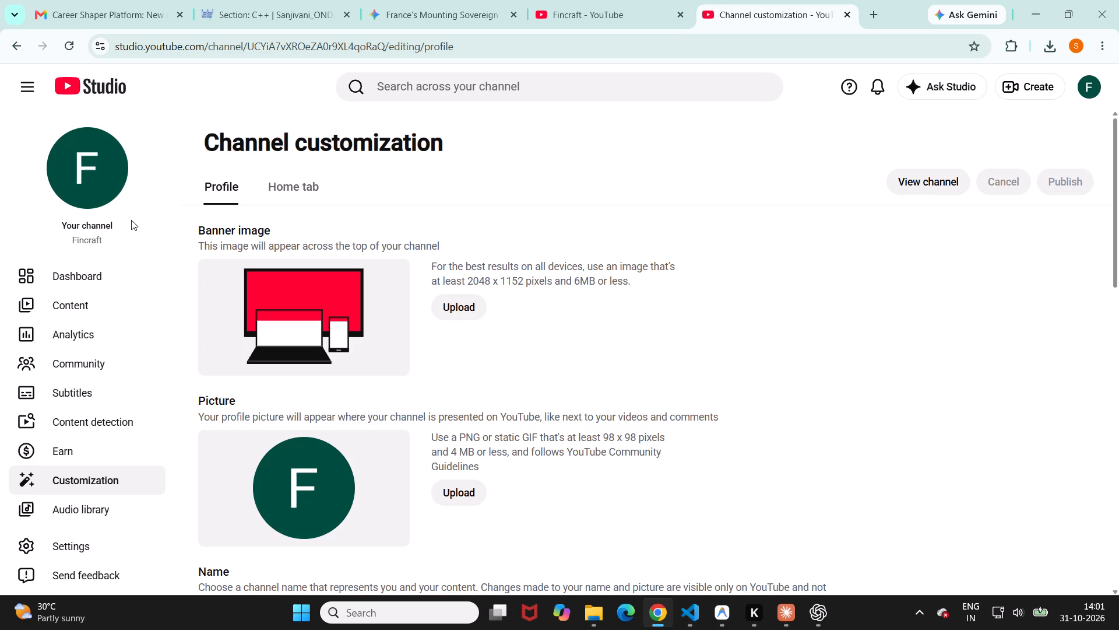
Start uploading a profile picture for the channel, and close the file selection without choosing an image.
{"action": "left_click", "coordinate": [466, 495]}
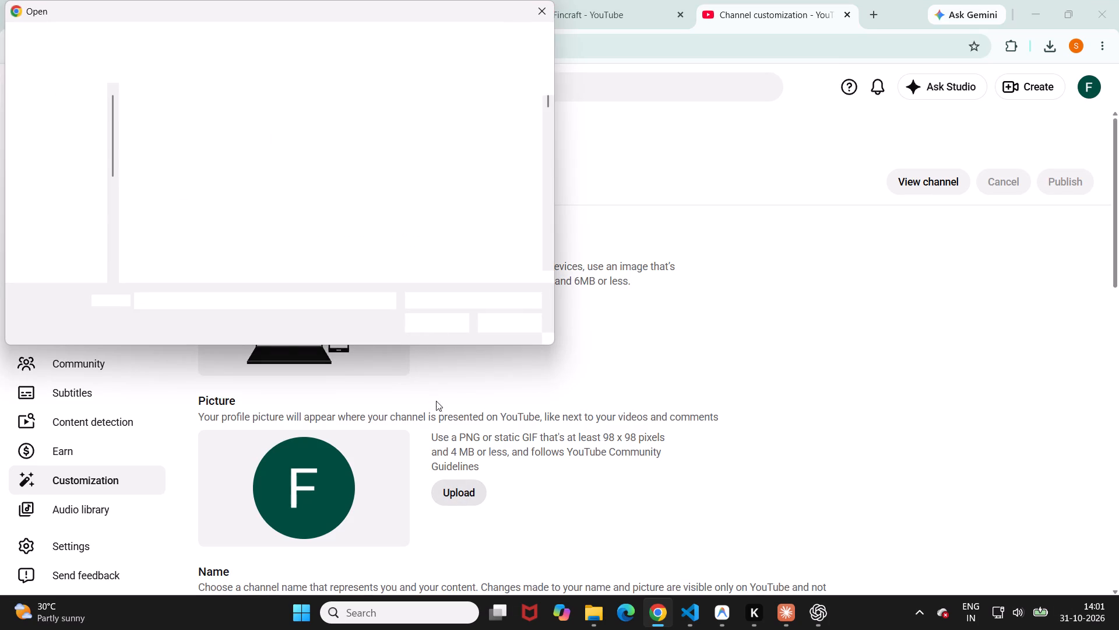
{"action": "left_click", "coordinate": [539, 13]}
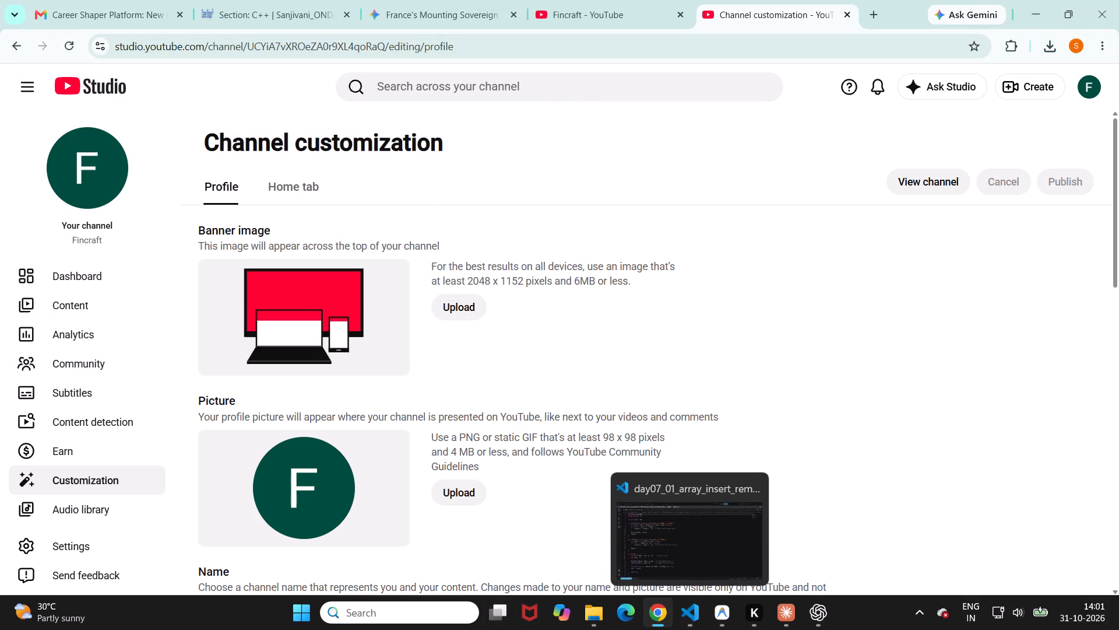
Search Windows for the WhatsApp app using "wh".
{"action": "left_click", "coordinate": [442, 614]}
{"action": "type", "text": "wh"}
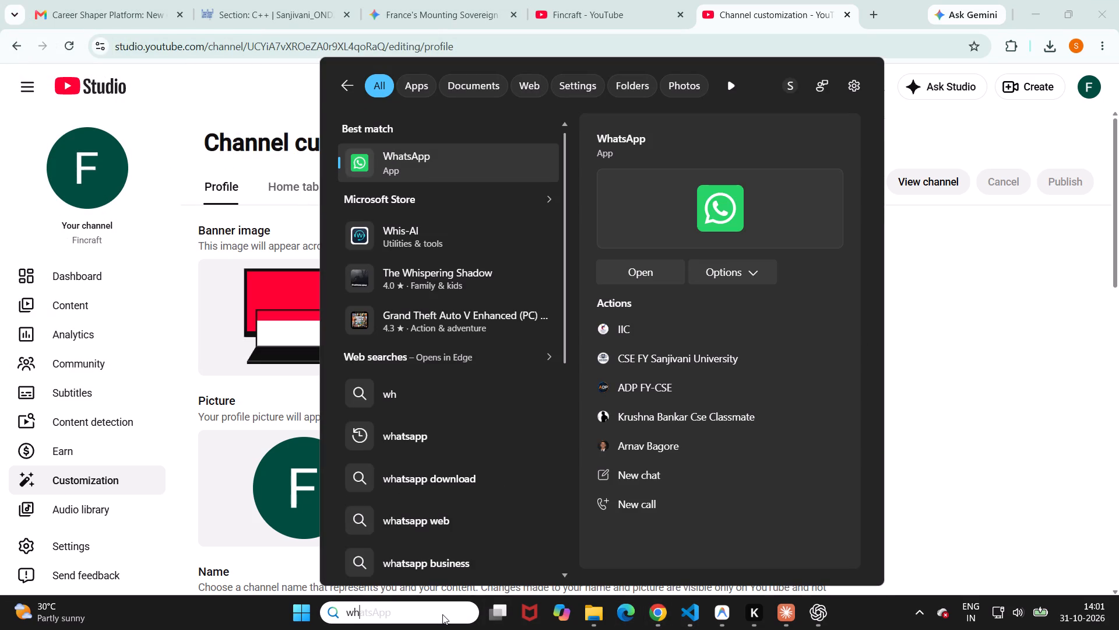
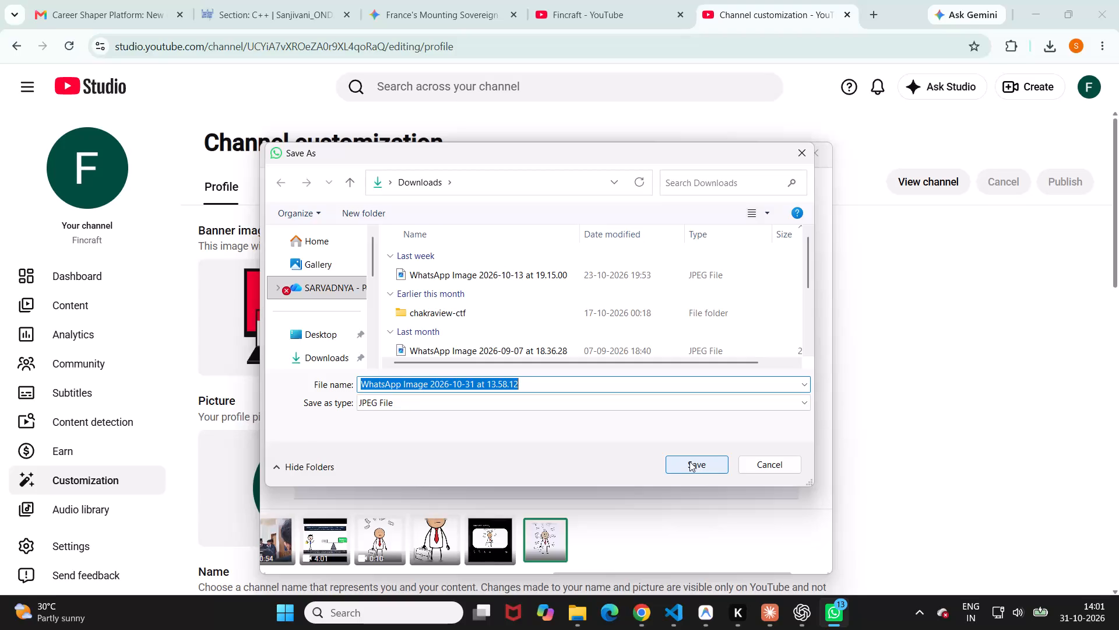
Replace the suggested file name of the WhatsApp image being saved in Downloads with "logo".
{"action": "key", "text": "BackSpace"}
{"action": "type", "text": "logo"}
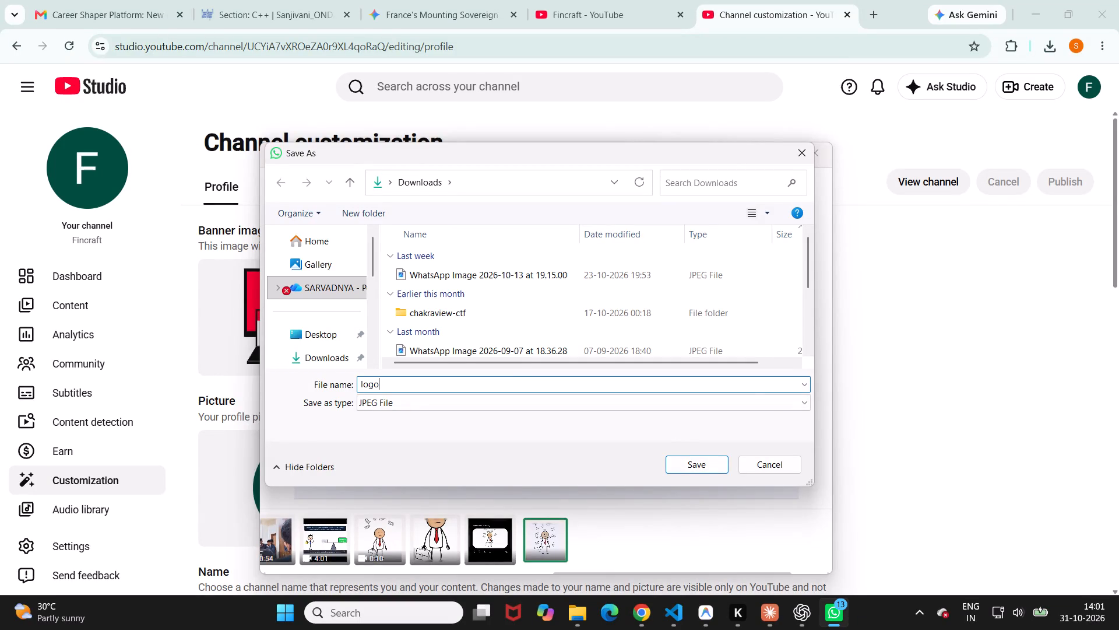
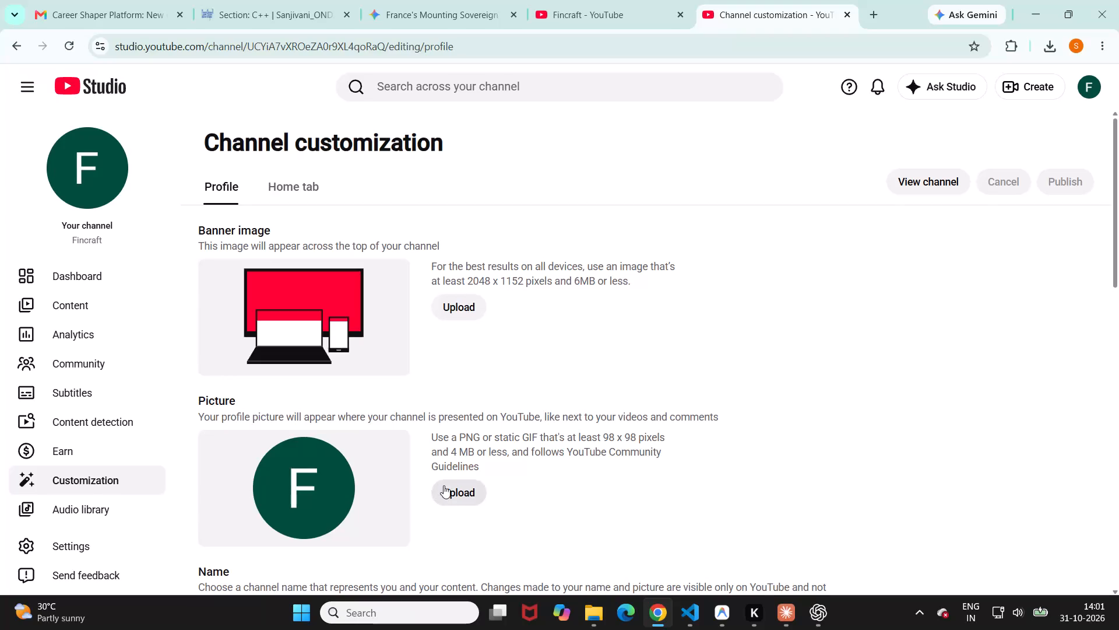
Upload the "logo" image from Downloads as the channel picture, nudging the crop area slightly before accepting it.
{"action": "left_click", "coordinate": [444, 485]}
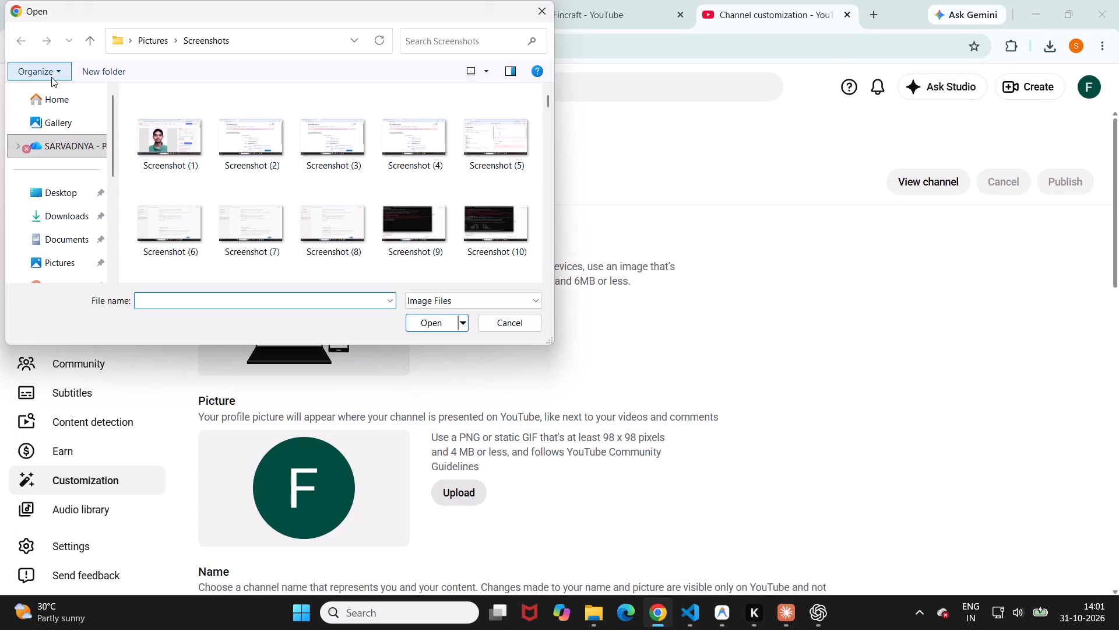
{"action": "left_click", "coordinate": [71, 203]}
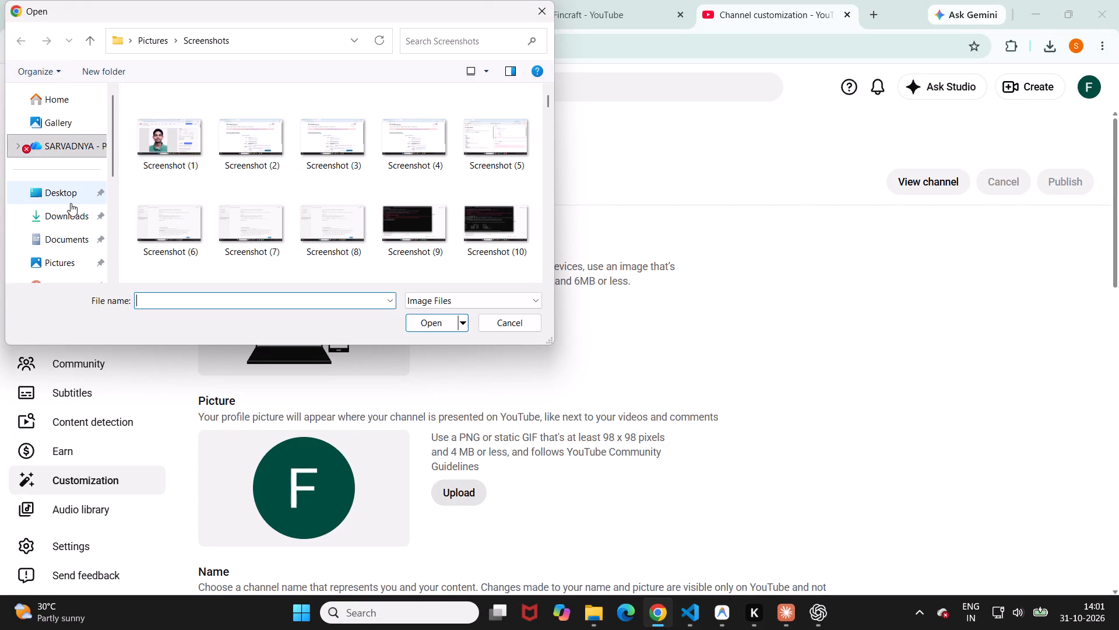
{"action": "left_click", "coordinate": [71, 209]}
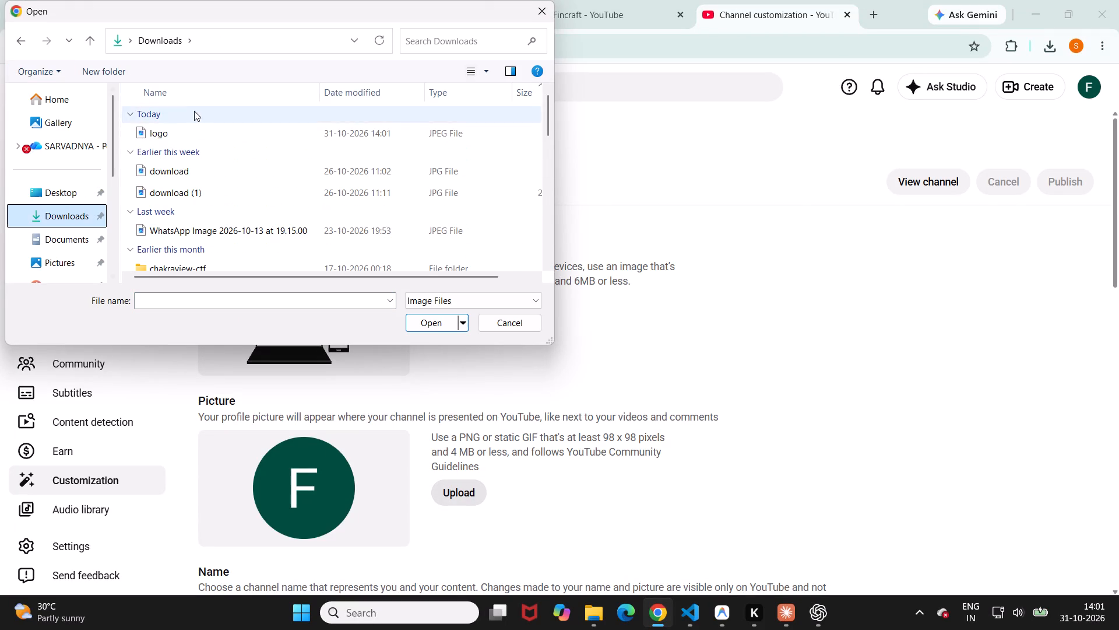
{"action": "left_click", "coordinate": [192, 129]}
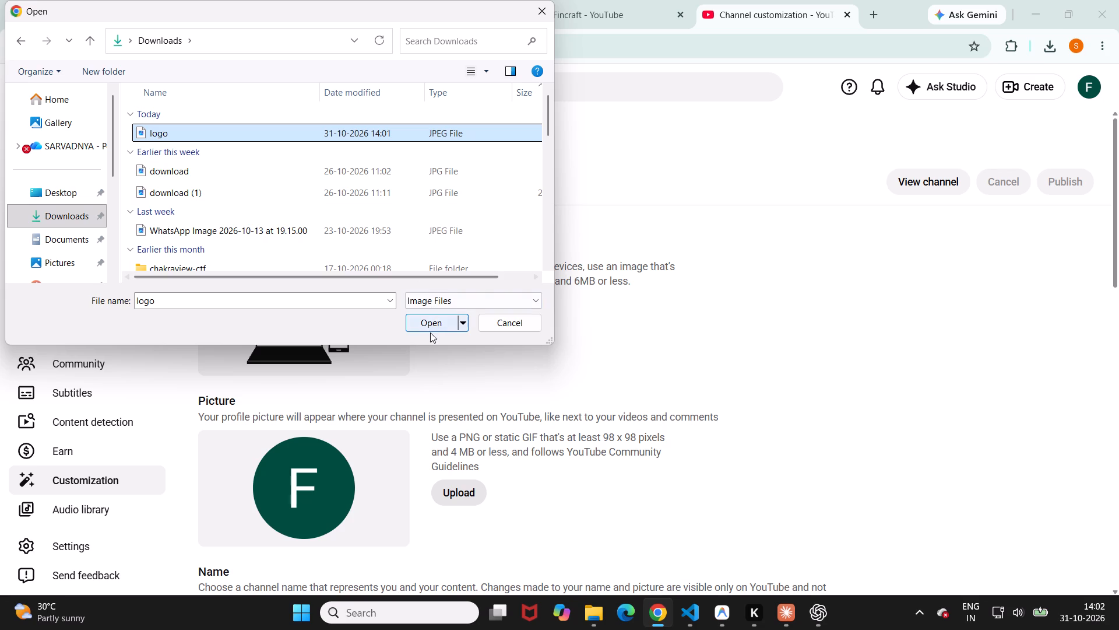
{"action": "left_click", "coordinate": [431, 325]}
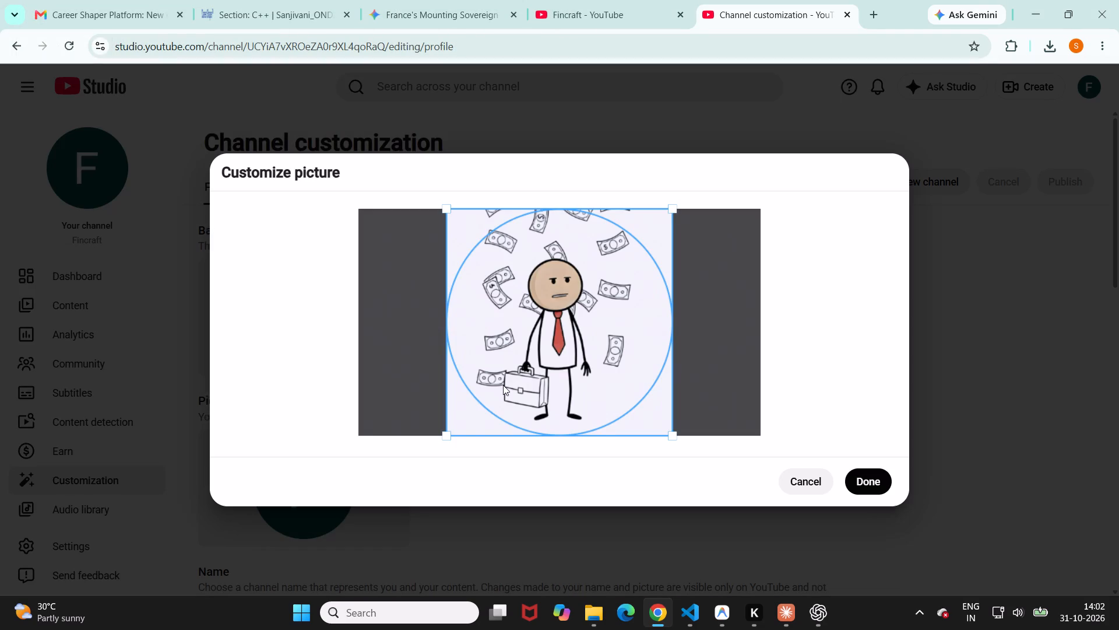
{"action": "left_click", "coordinate": [557, 298]}
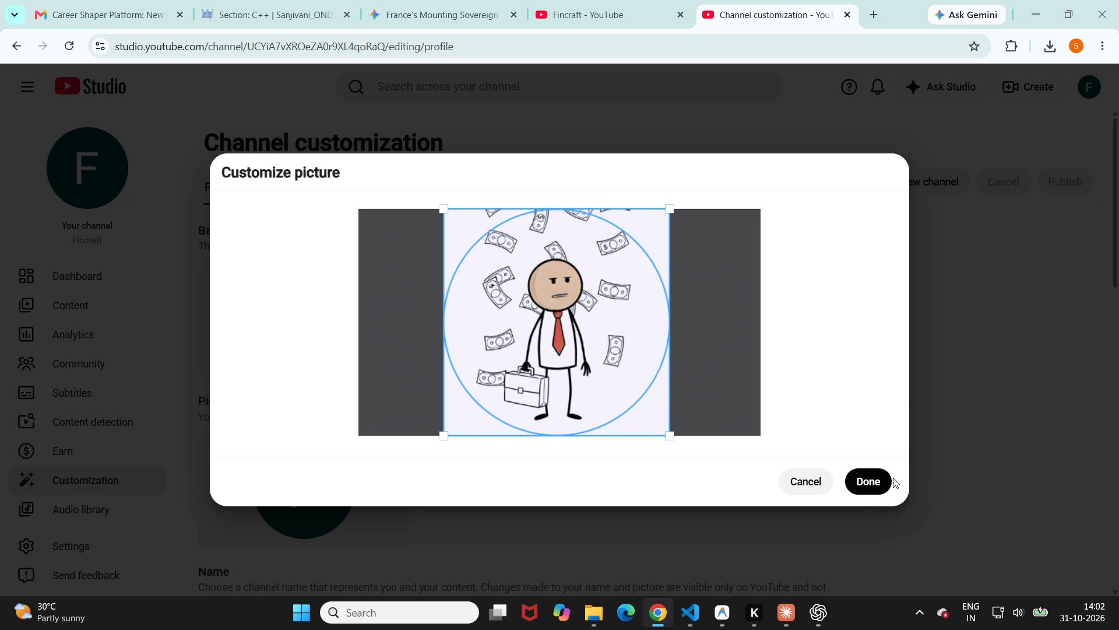
{"action": "left_click", "coordinate": [868, 485]}
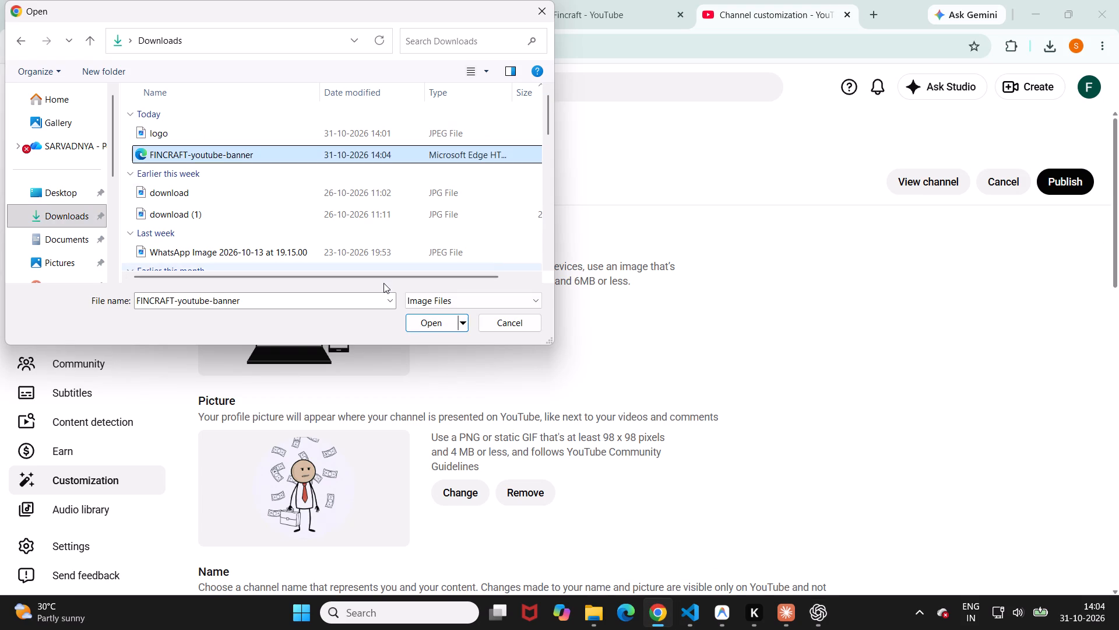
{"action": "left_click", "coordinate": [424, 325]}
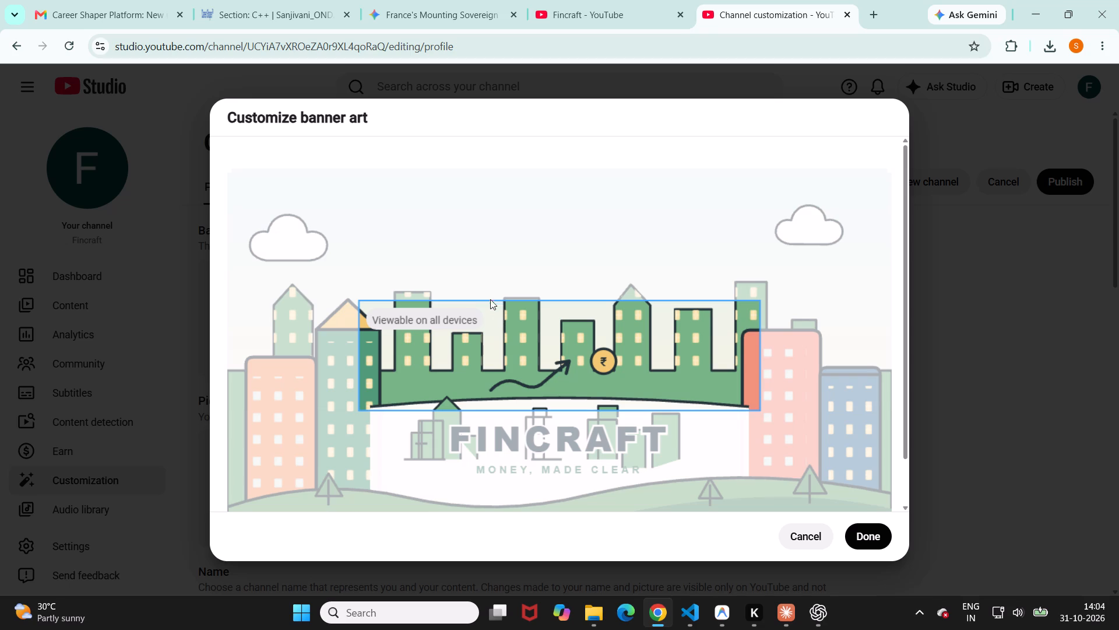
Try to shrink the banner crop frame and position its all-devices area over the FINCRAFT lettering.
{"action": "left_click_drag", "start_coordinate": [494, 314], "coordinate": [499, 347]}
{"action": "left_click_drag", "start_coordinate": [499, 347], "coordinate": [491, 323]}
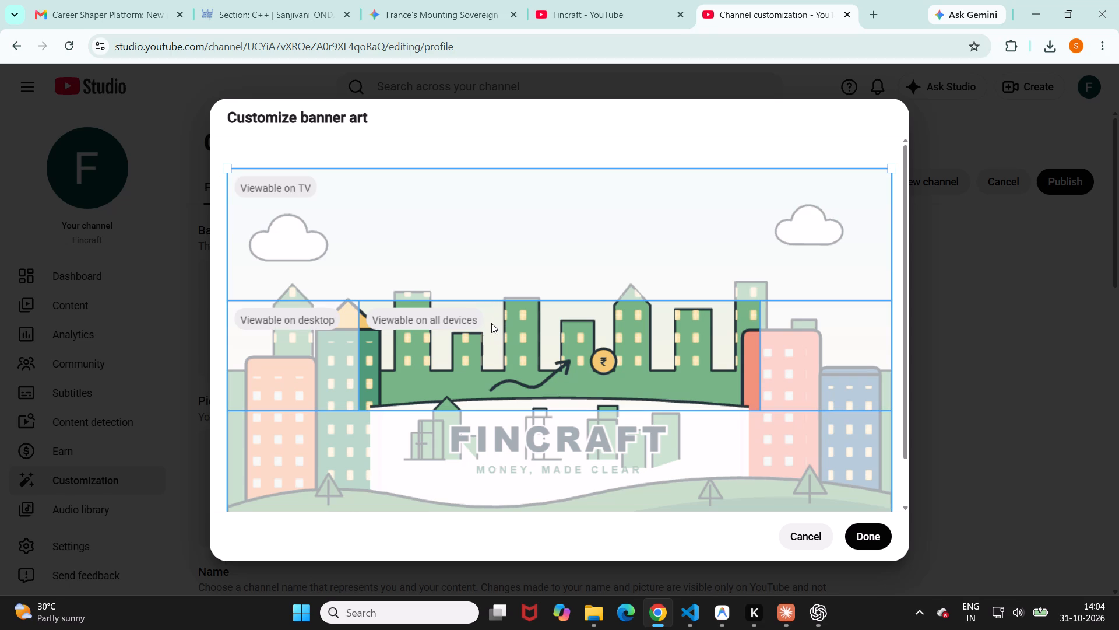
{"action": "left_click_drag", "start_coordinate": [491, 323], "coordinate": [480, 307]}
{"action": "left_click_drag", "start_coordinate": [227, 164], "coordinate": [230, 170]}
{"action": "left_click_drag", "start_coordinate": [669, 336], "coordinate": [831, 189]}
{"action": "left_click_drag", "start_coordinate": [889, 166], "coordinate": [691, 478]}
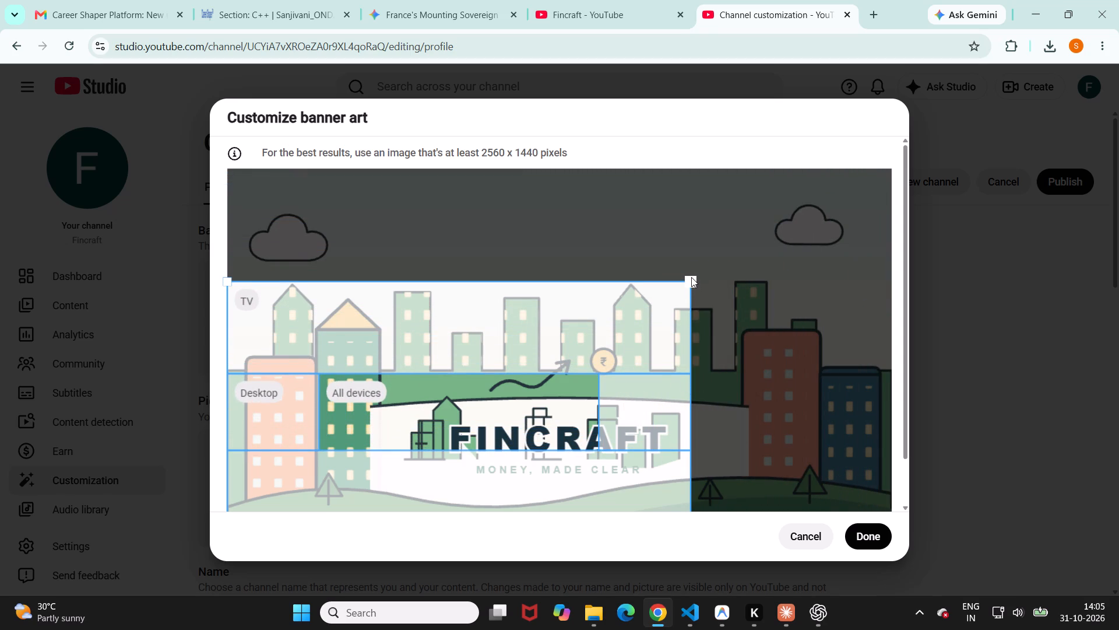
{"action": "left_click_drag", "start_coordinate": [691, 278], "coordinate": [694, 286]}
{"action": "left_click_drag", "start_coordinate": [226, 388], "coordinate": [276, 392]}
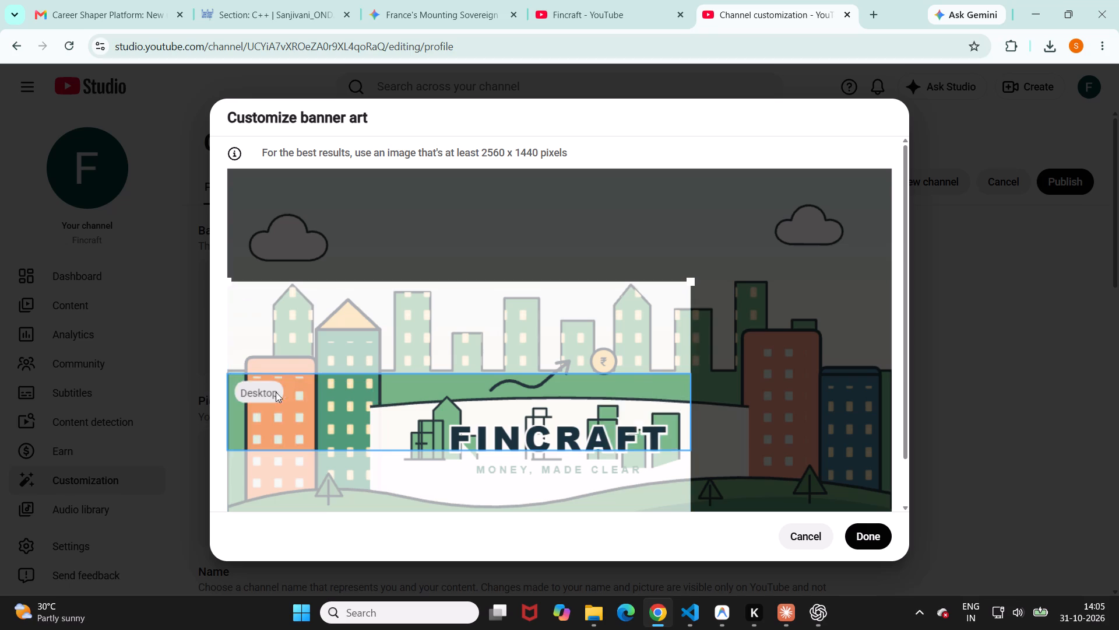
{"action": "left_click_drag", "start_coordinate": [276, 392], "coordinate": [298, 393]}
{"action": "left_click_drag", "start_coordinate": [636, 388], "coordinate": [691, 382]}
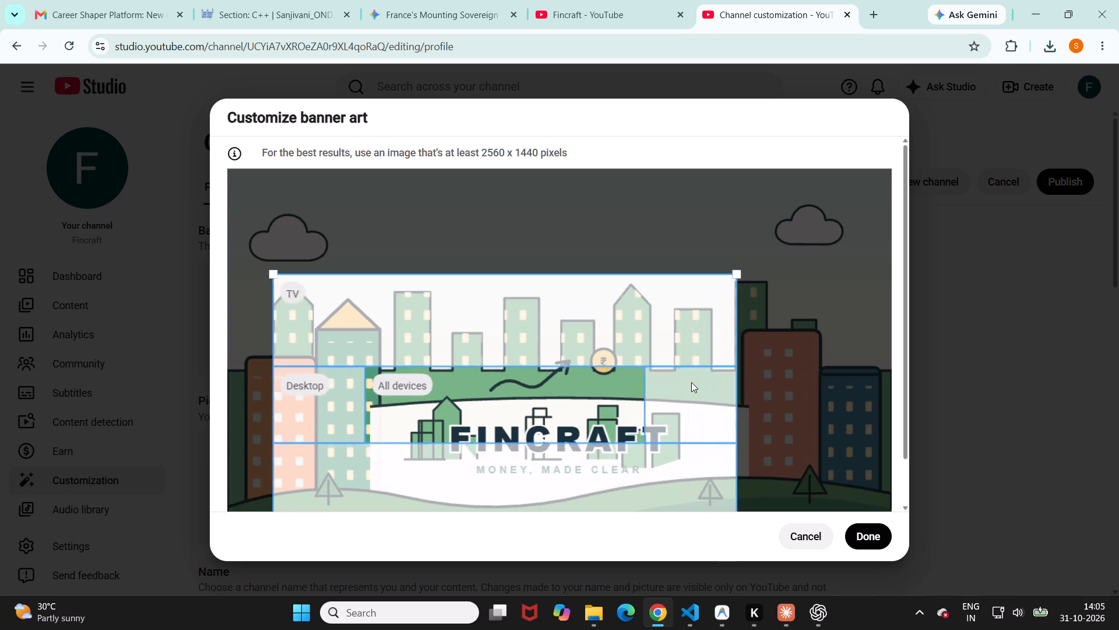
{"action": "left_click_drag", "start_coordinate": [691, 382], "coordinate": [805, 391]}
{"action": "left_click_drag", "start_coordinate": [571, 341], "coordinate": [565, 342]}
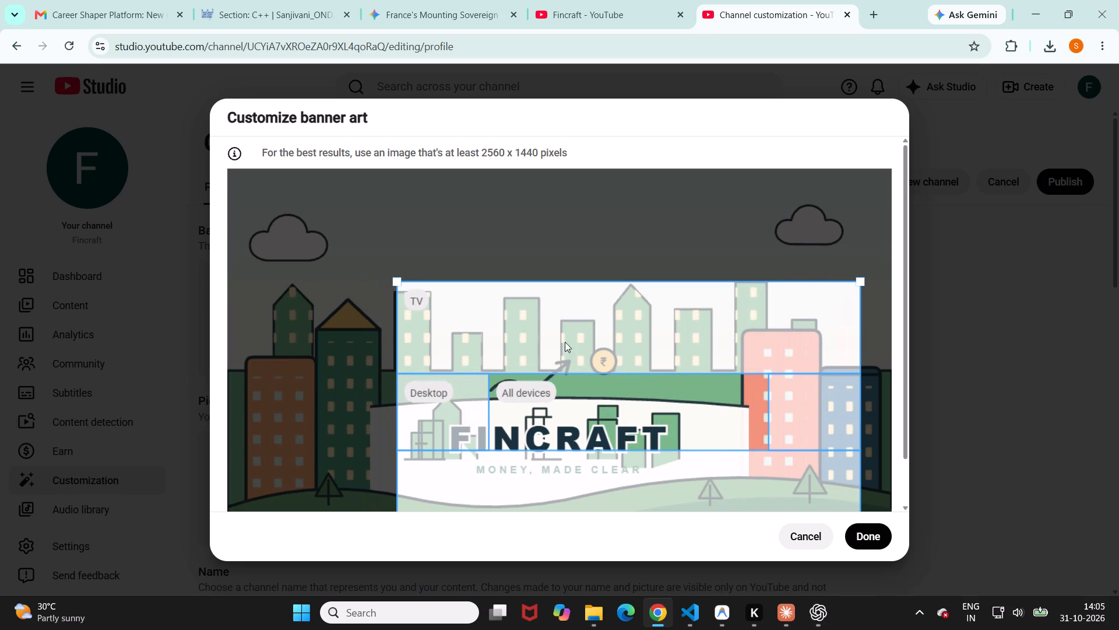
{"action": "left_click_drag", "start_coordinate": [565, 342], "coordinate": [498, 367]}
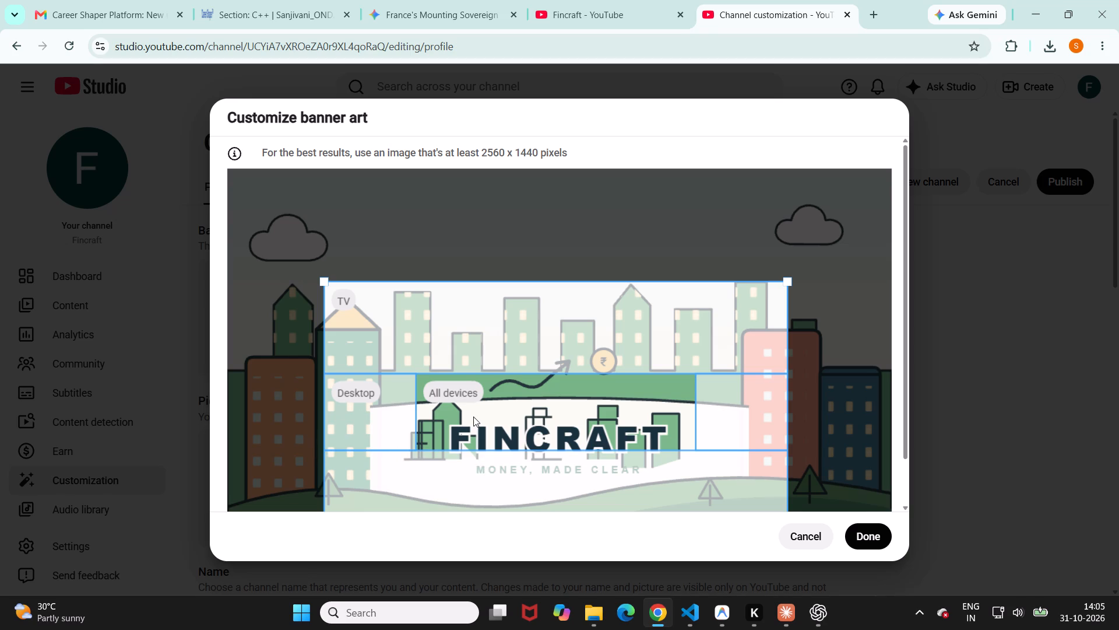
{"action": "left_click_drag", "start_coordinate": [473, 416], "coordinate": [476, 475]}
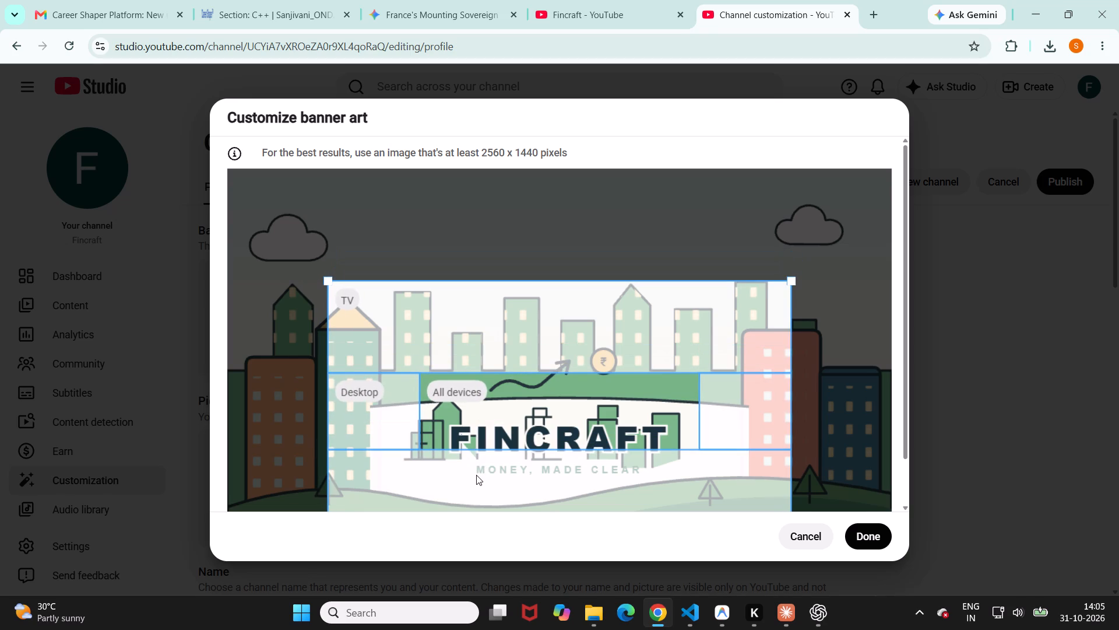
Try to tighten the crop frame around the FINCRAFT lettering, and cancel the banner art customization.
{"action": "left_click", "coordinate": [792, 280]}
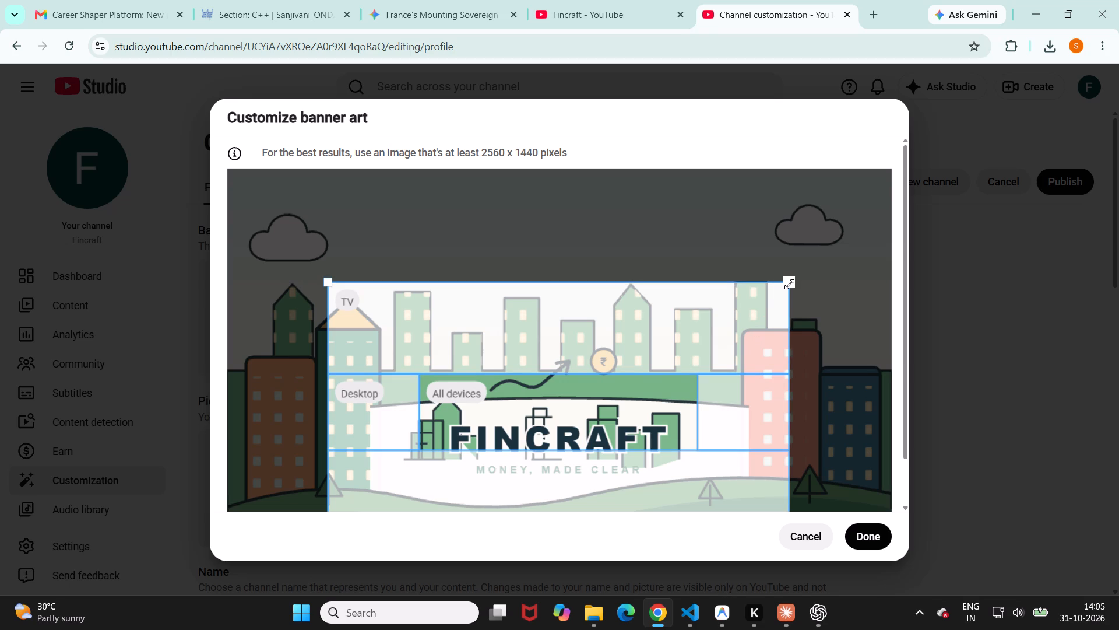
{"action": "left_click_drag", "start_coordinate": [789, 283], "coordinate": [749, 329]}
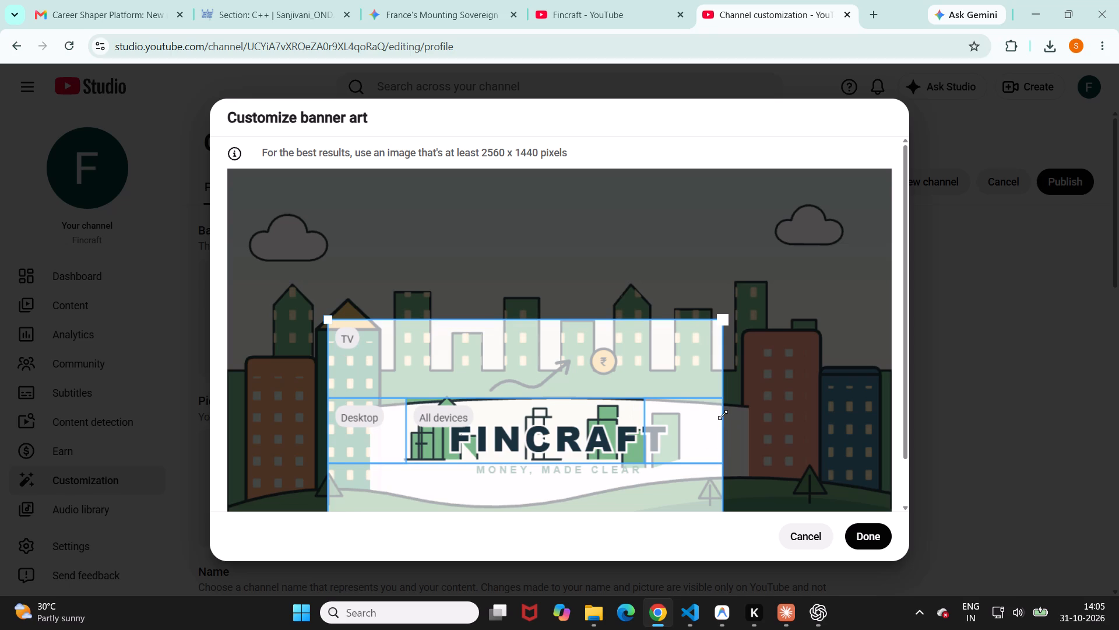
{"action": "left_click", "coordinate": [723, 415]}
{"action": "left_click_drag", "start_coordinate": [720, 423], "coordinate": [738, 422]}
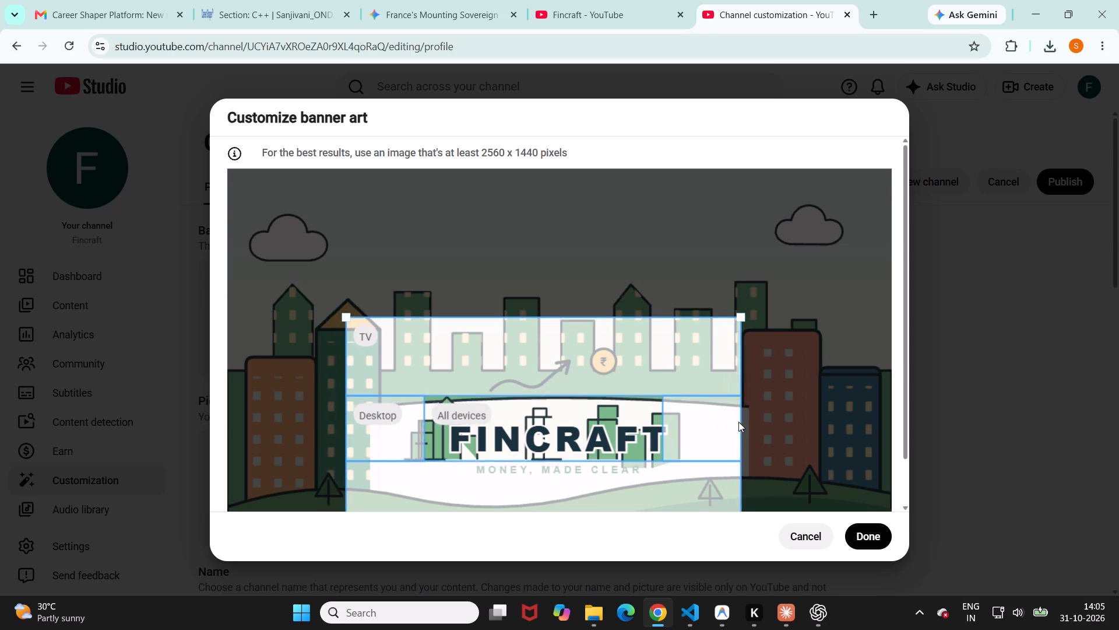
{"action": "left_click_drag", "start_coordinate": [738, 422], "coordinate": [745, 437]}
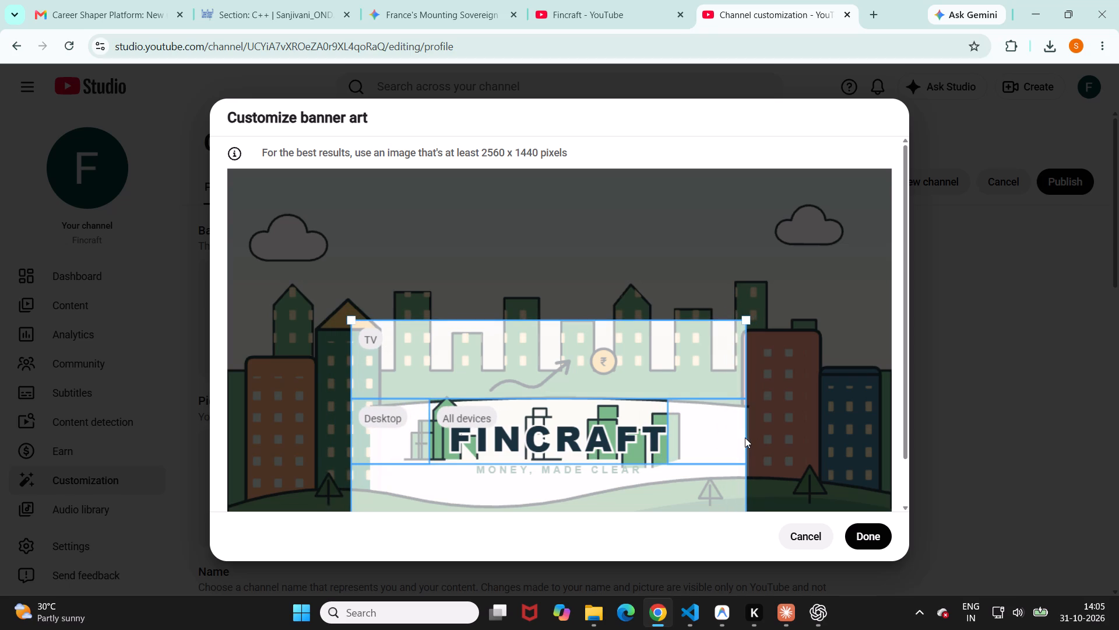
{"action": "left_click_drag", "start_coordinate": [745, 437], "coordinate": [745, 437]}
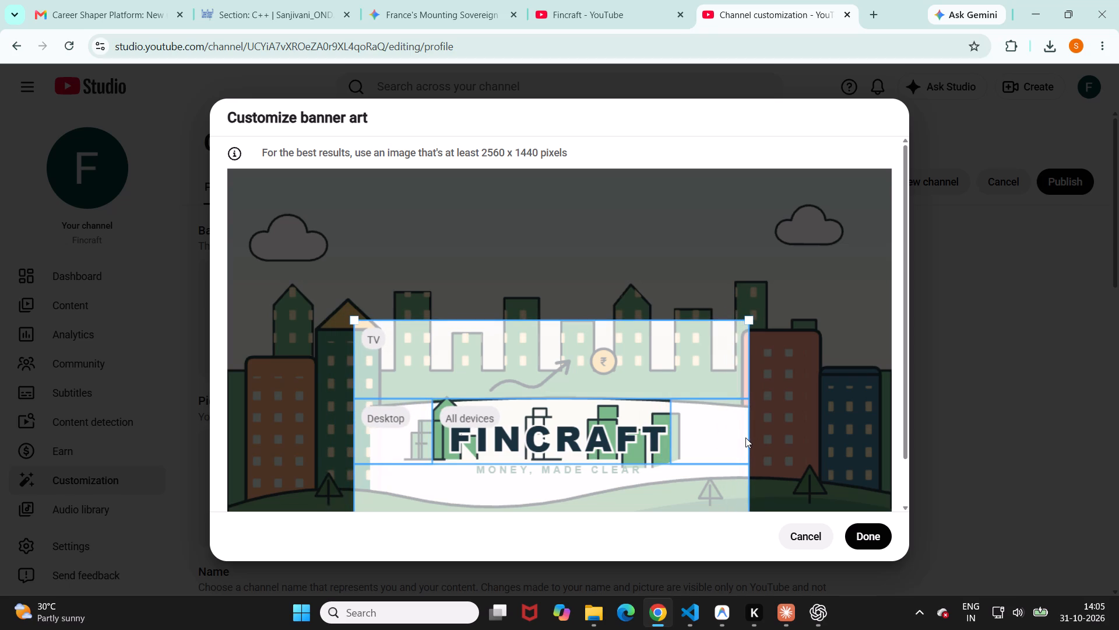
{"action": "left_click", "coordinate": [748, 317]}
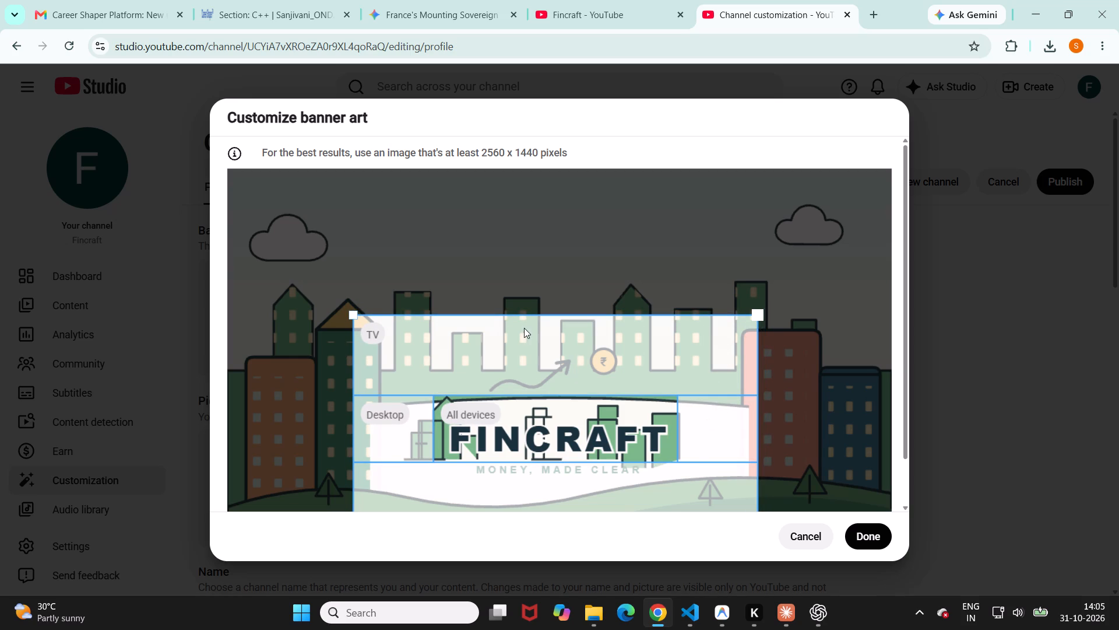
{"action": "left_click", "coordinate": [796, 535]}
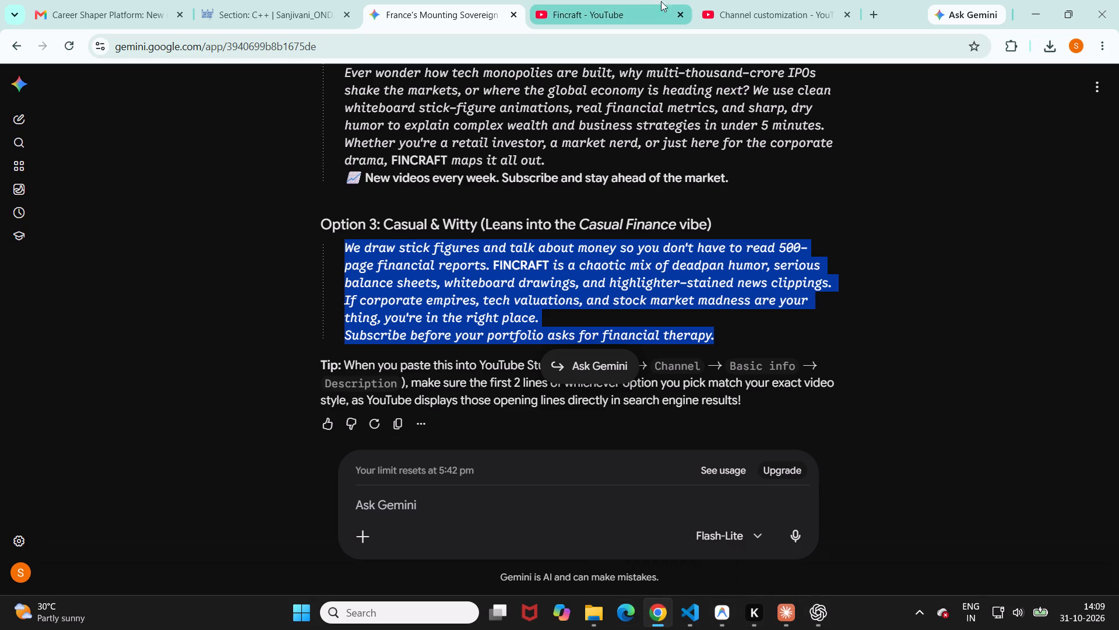
{"action": "left_click", "coordinate": [787, 5]}
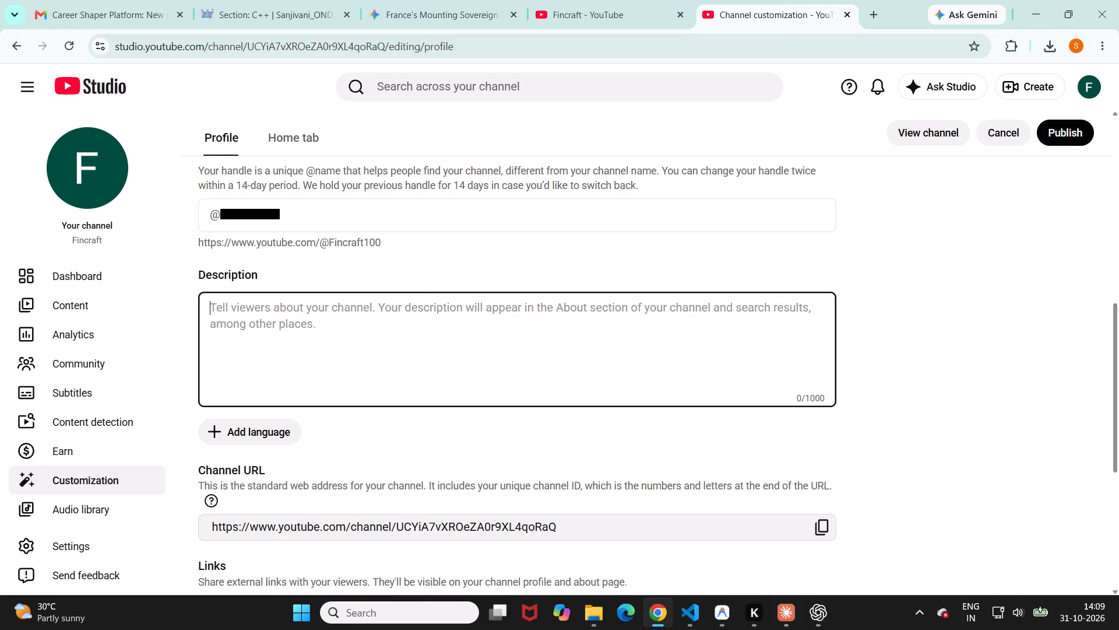
{"action": "key", "text": "ctrl+v"}
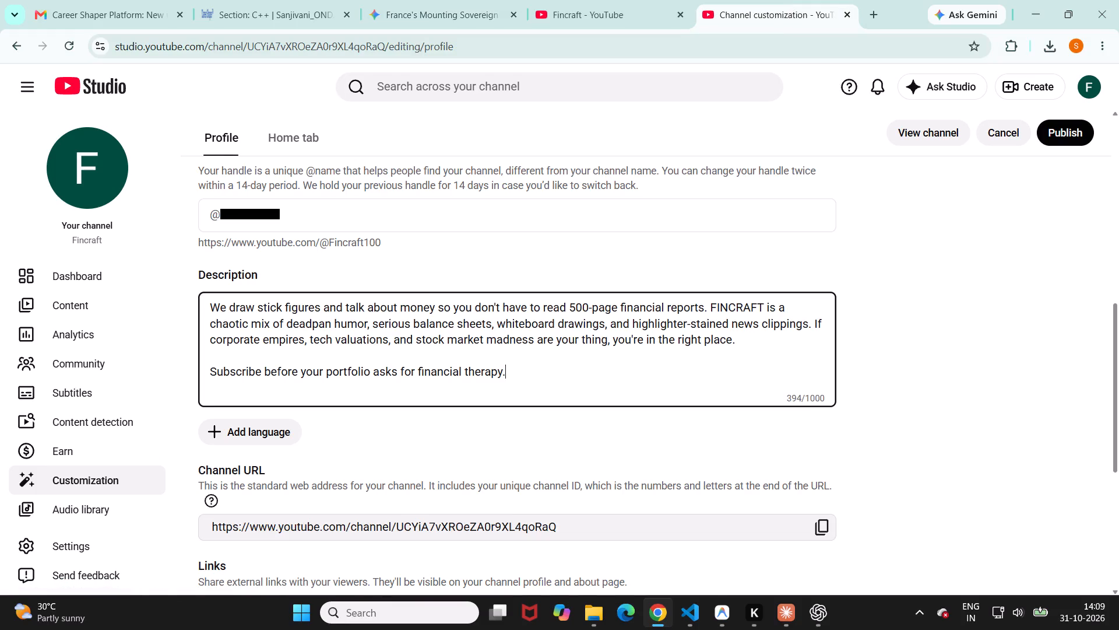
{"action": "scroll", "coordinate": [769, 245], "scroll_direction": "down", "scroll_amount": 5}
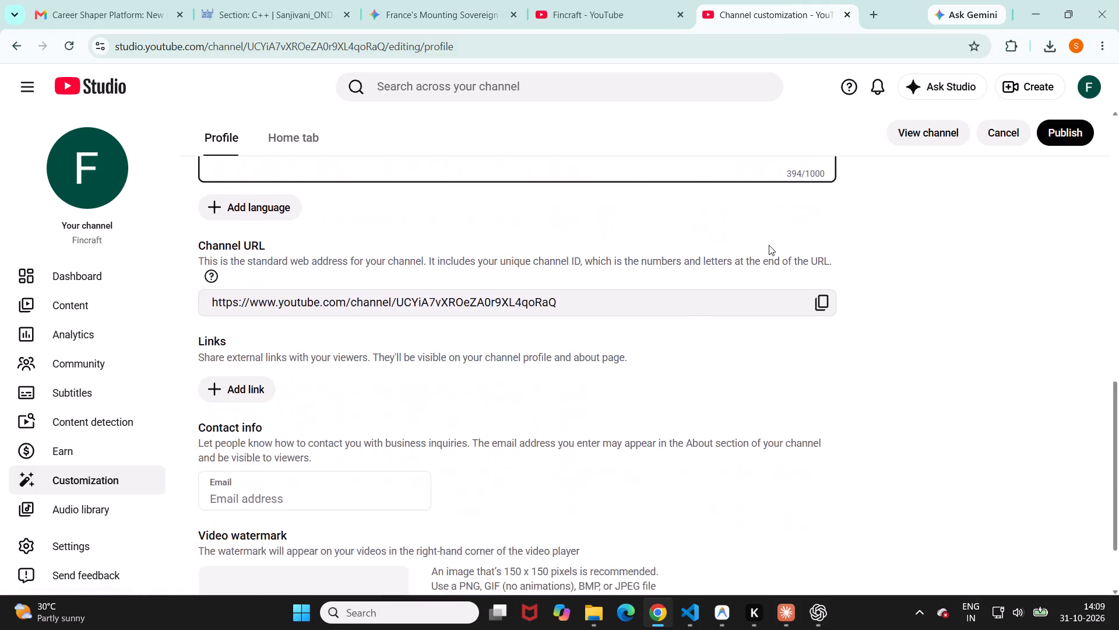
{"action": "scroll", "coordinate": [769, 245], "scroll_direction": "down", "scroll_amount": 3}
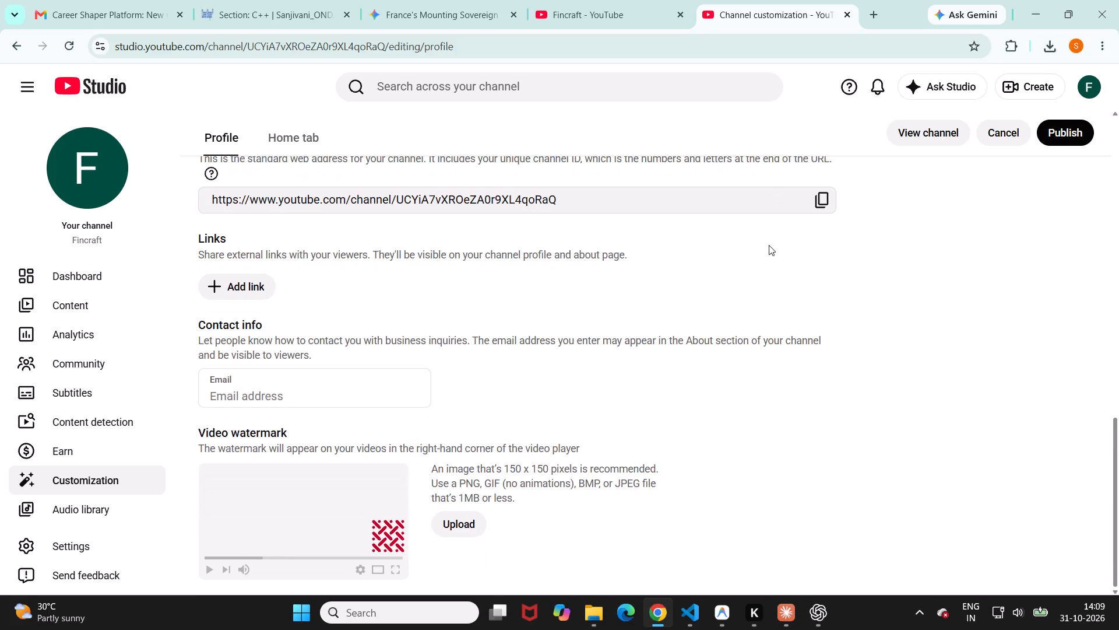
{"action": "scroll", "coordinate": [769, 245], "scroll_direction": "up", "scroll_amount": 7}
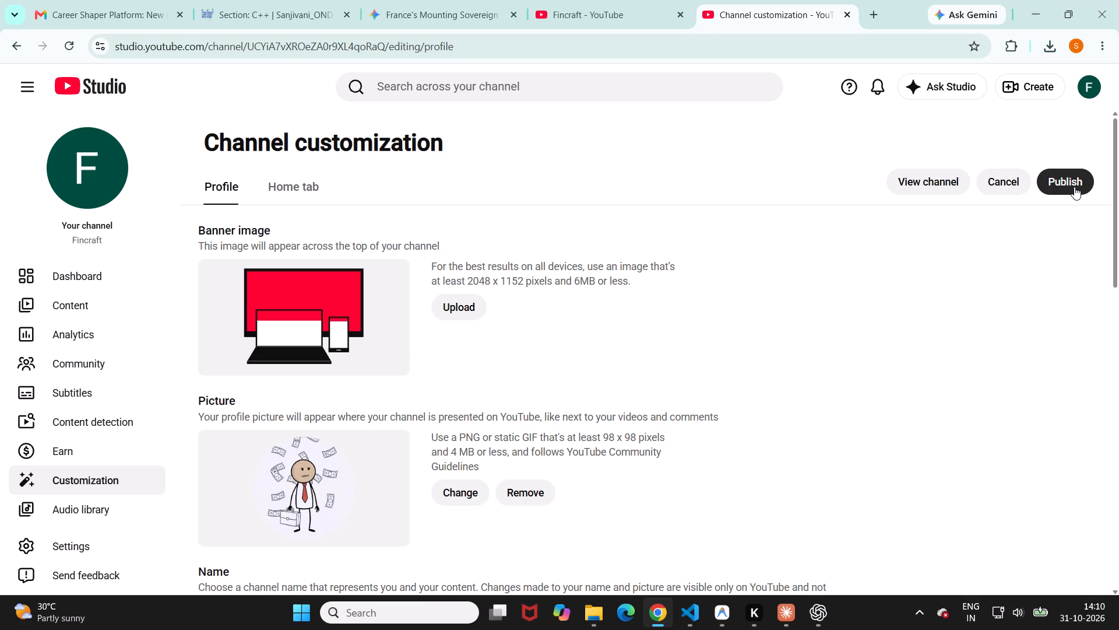
Publish the channel customization changes, including the new profile picture and description.
{"action": "left_click", "coordinate": [1074, 187]}
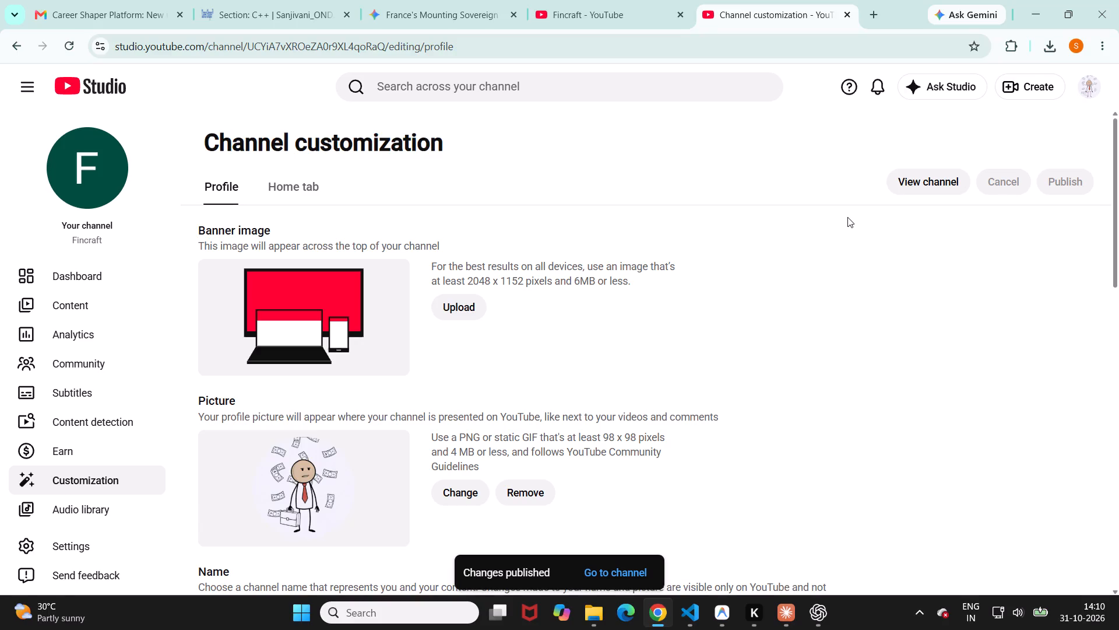
Open the public Fincraft channel page and reload it to check the published profile.
{"action": "left_click", "coordinate": [597, 569]}
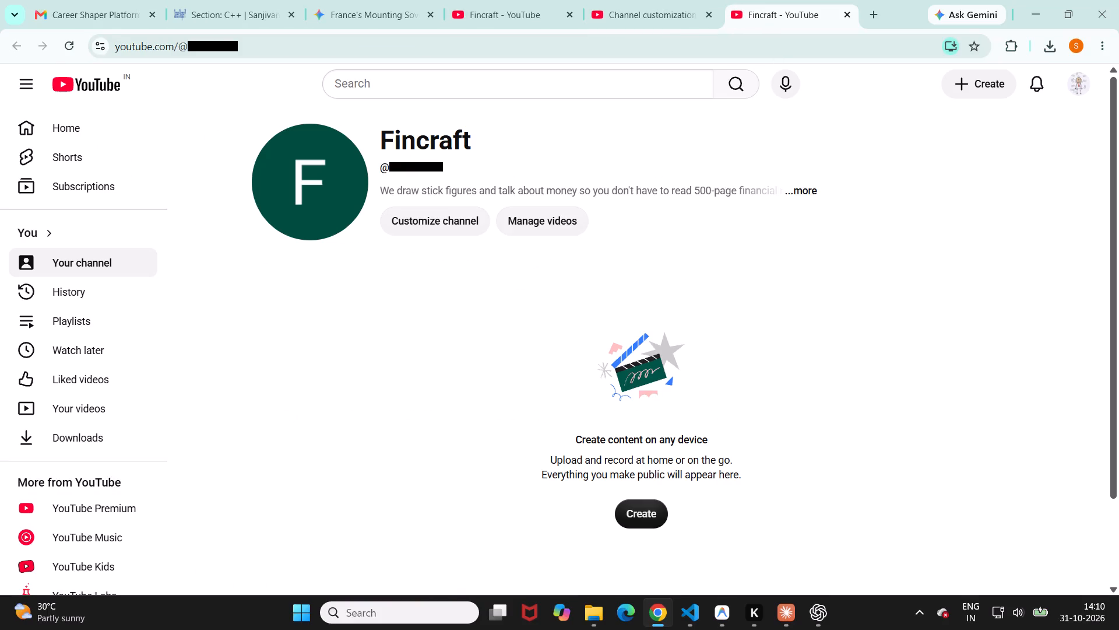
{"action": "left_click", "coordinate": [66, 47]}
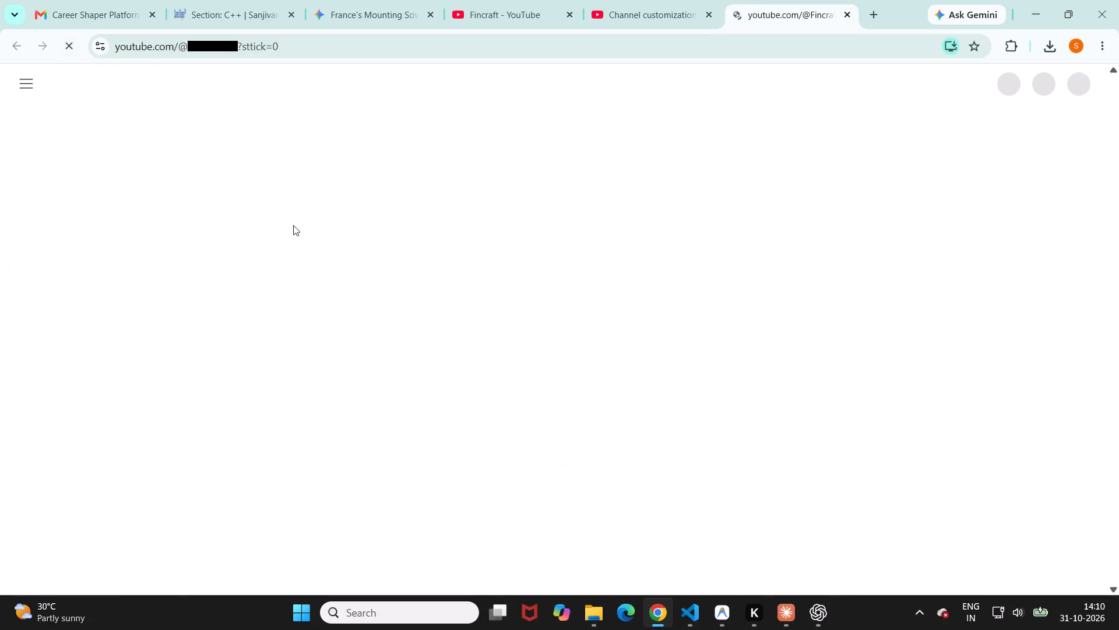
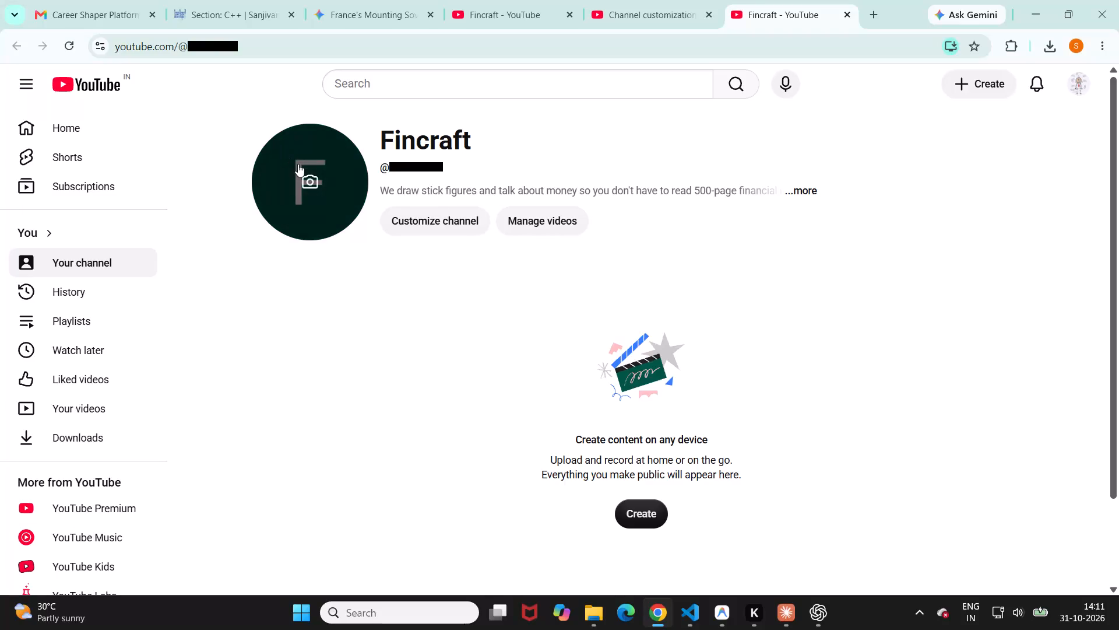
Open the channel customization page from the profile picture on the Fincraft channel page.
{"action": "left_click", "coordinate": [298, 164]}
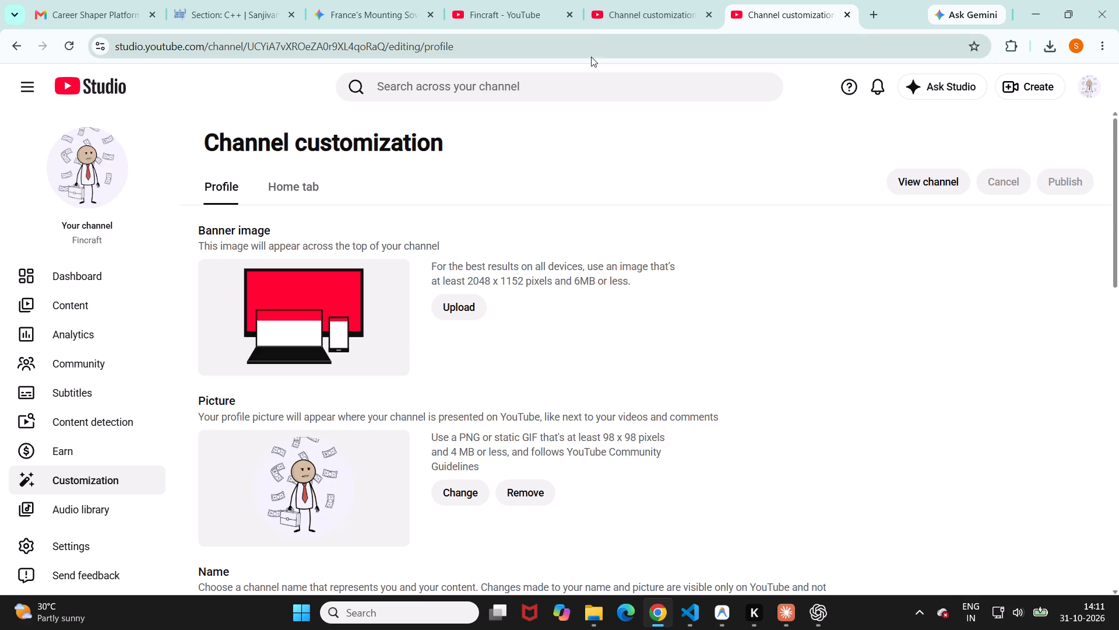
Switch to the other open Fincraft channel page and view the channel's full description.
{"action": "left_click", "coordinate": [486, 17]}
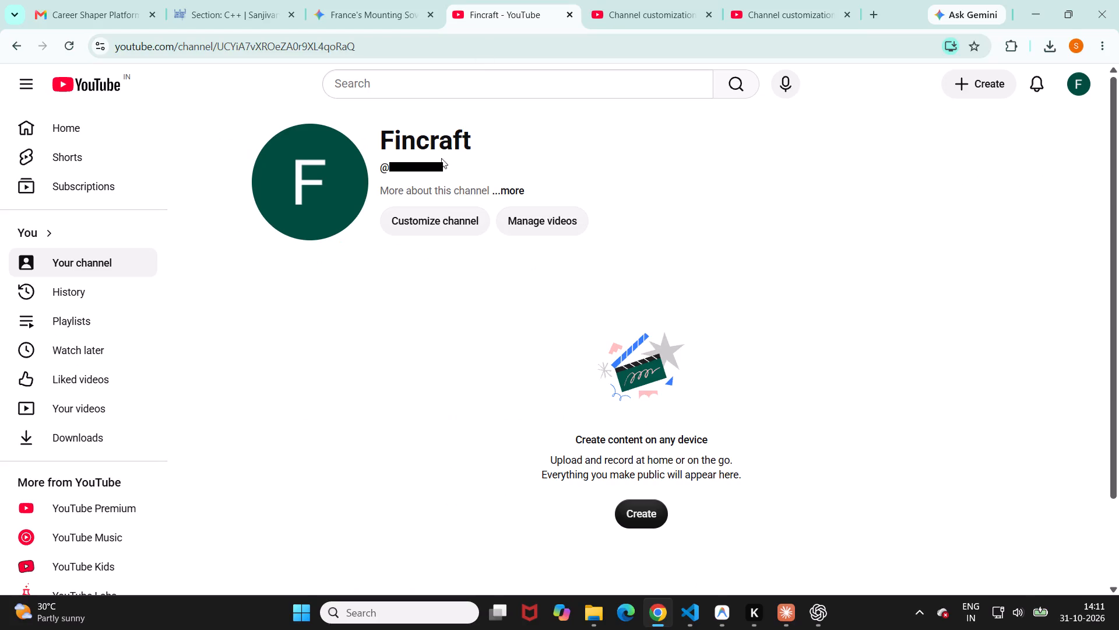
{"action": "left_click", "coordinate": [505, 185]}
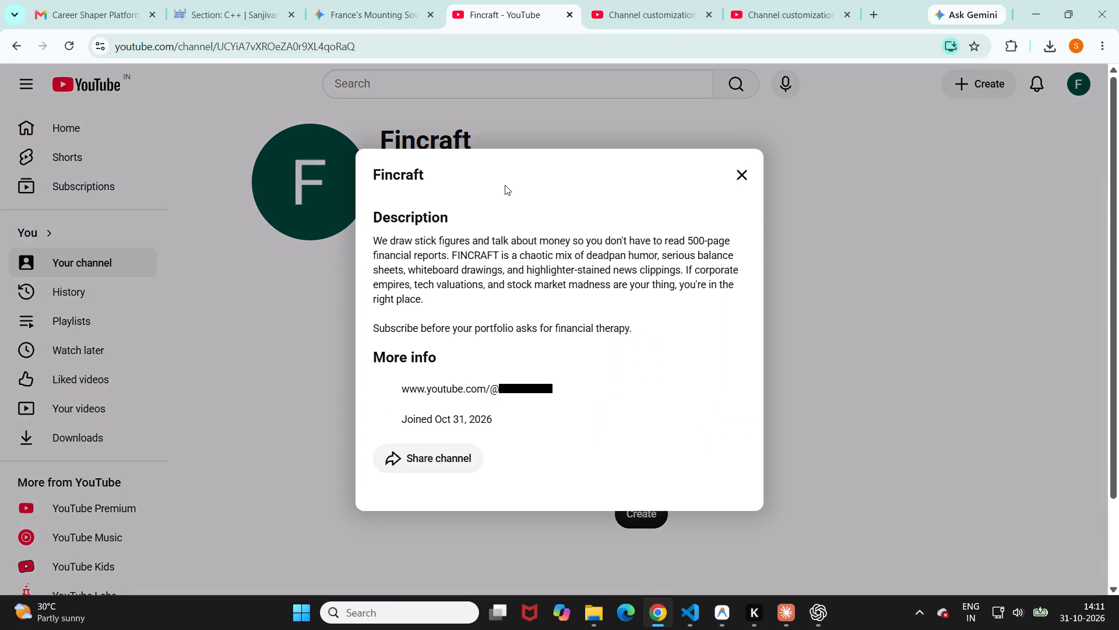
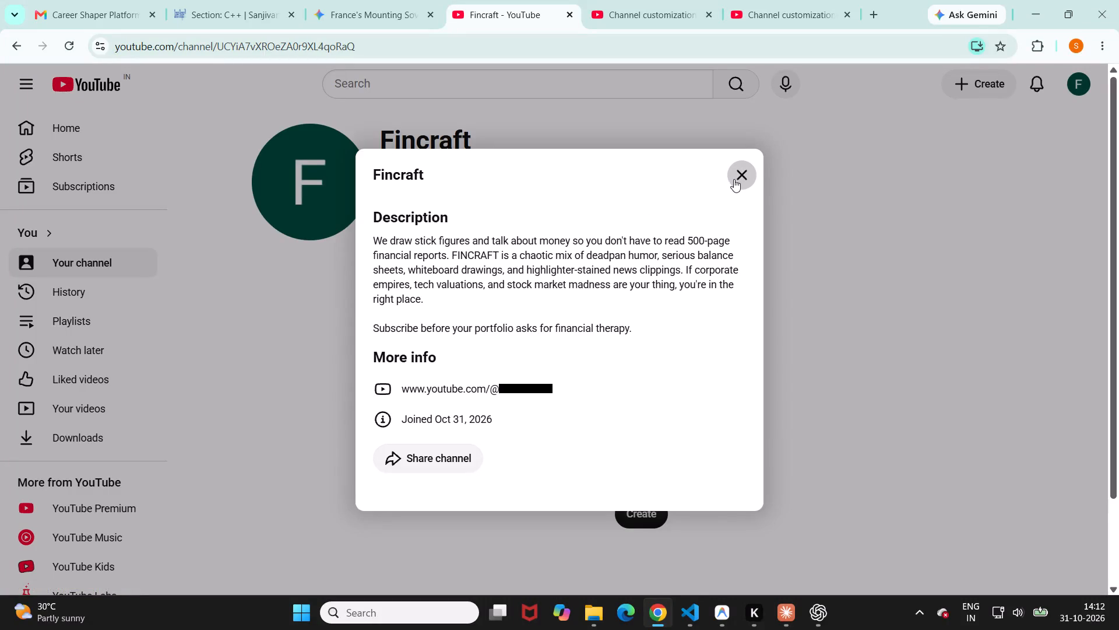
Reopen the Fincraft channel's details on its public page and check the subscriber information.
{"action": "left_click", "coordinate": [734, 179]}
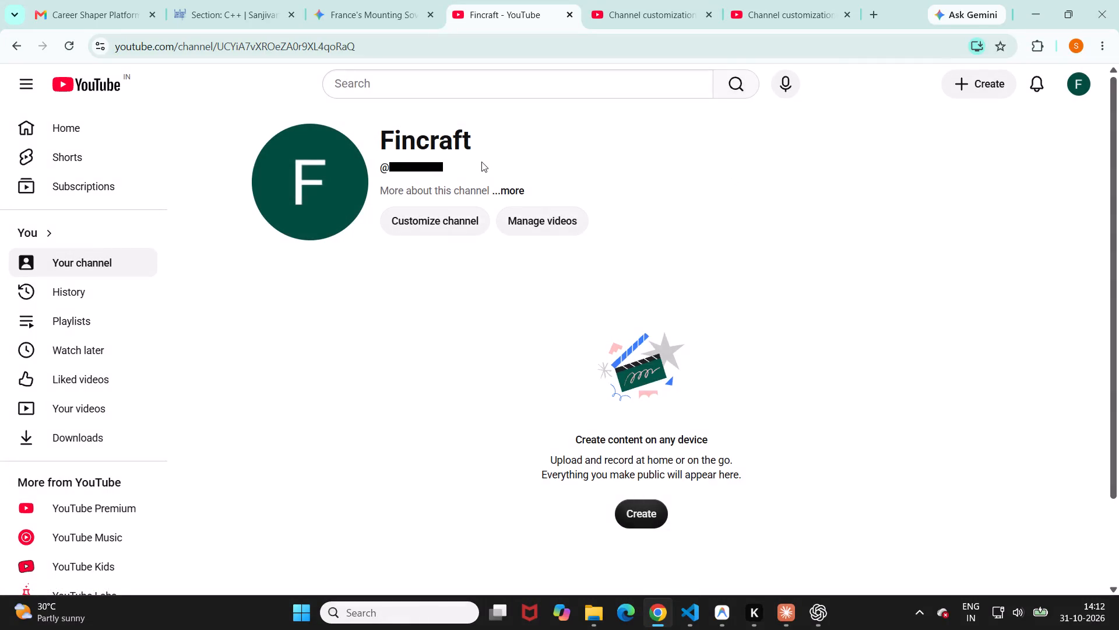
{"action": "left_click", "coordinate": [502, 188]}
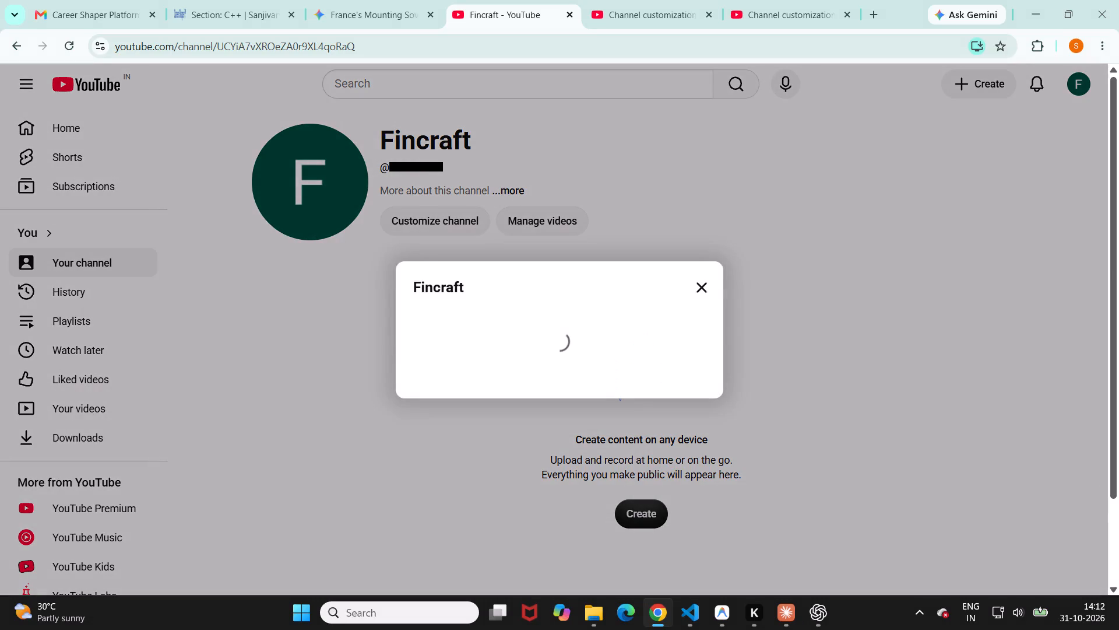
{"action": "left_click", "coordinate": [434, 440]}
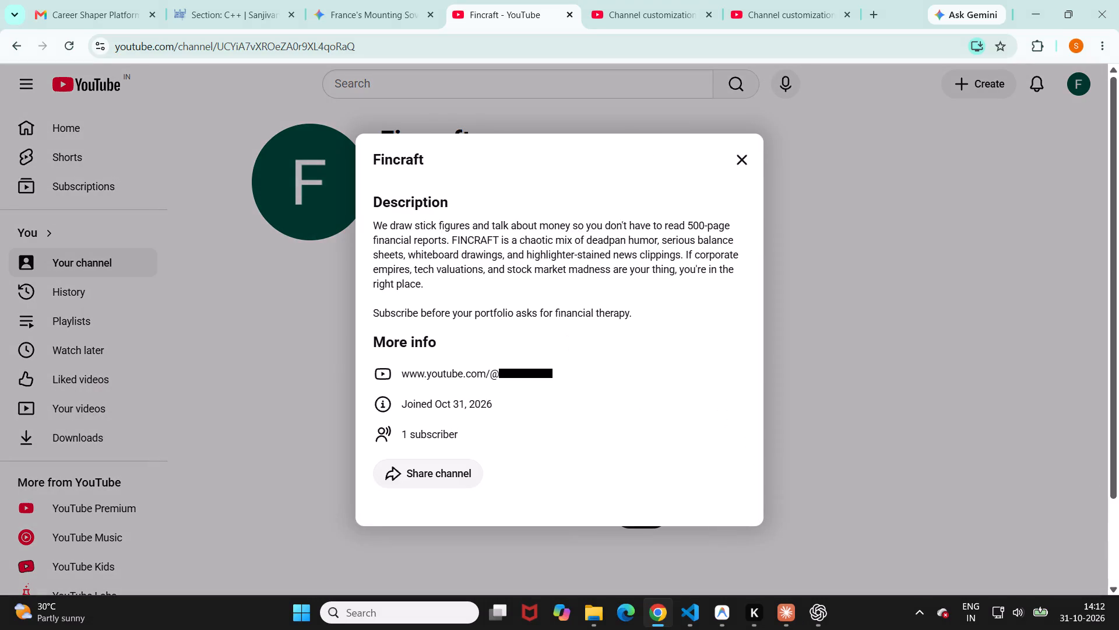
{"action": "left_click", "coordinate": [740, 162]}
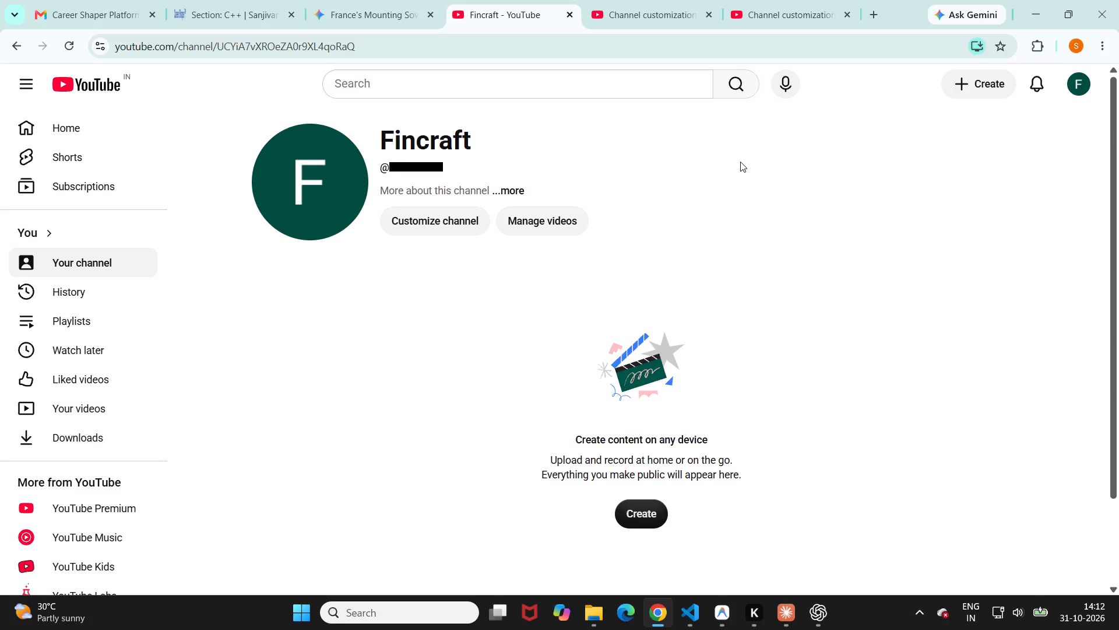
{"action": "left_click", "coordinate": [509, 192]}
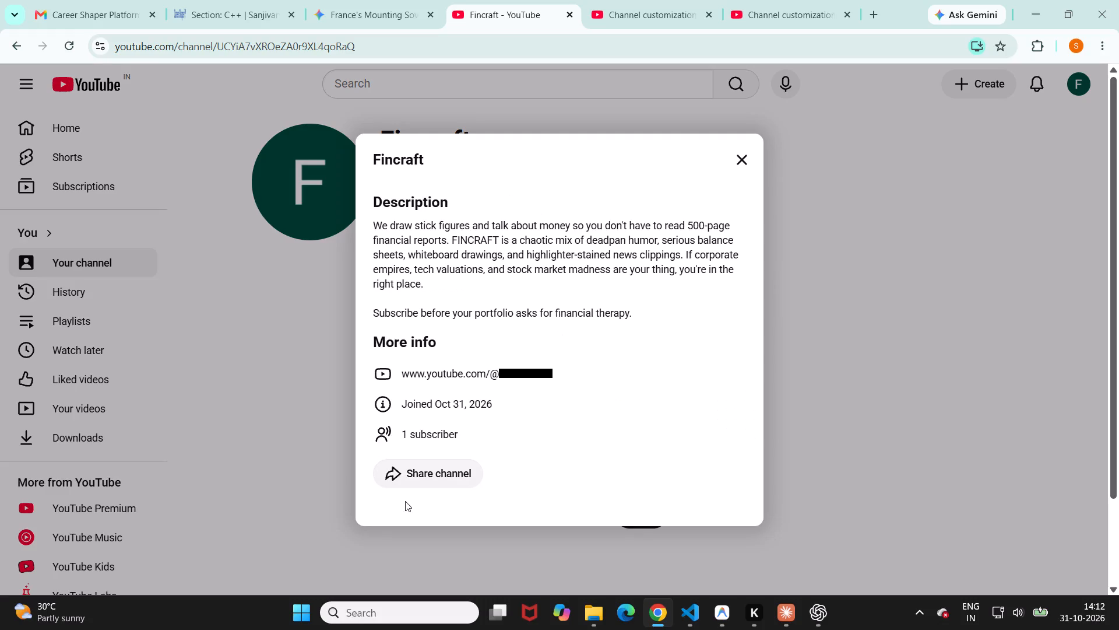
{"action": "left_click_drag", "start_coordinate": [404, 433], "coordinate": [484, 438]}
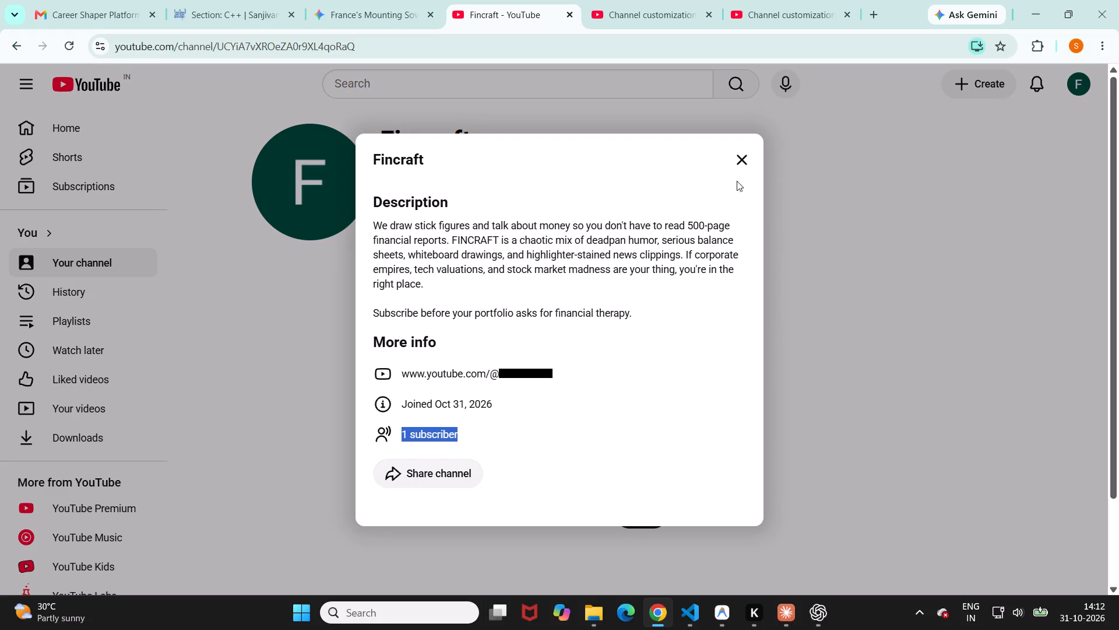
{"action": "left_click", "coordinate": [740, 167]}
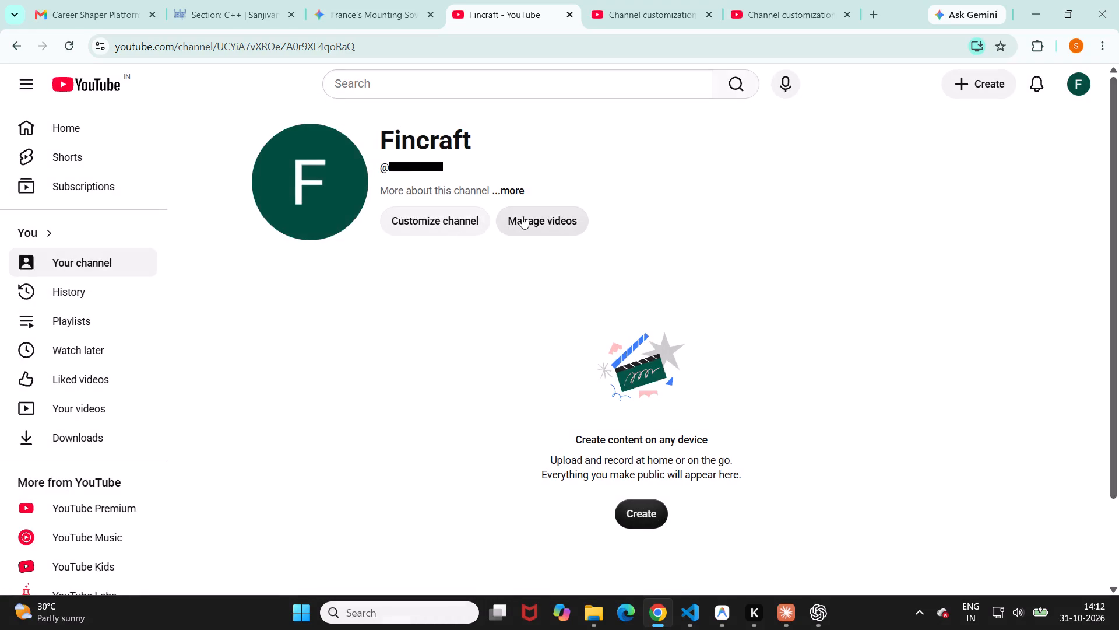
View the channel's video management page in YouTube Studio and close it again.
{"action": "left_click", "coordinate": [526, 215]}
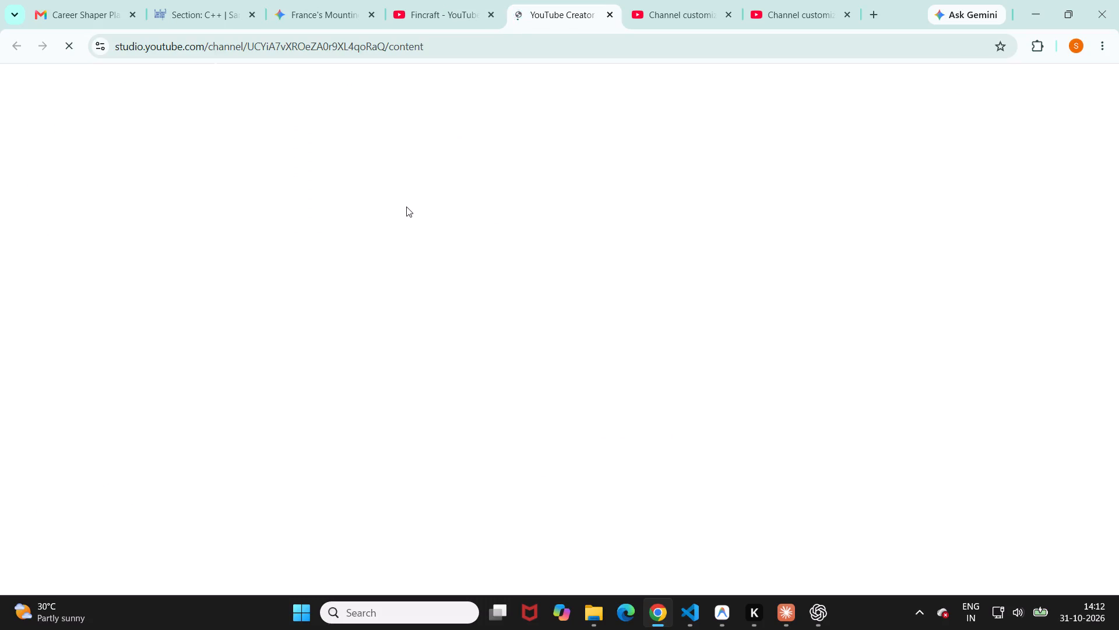
{"action": "left_click", "coordinate": [610, 13]}
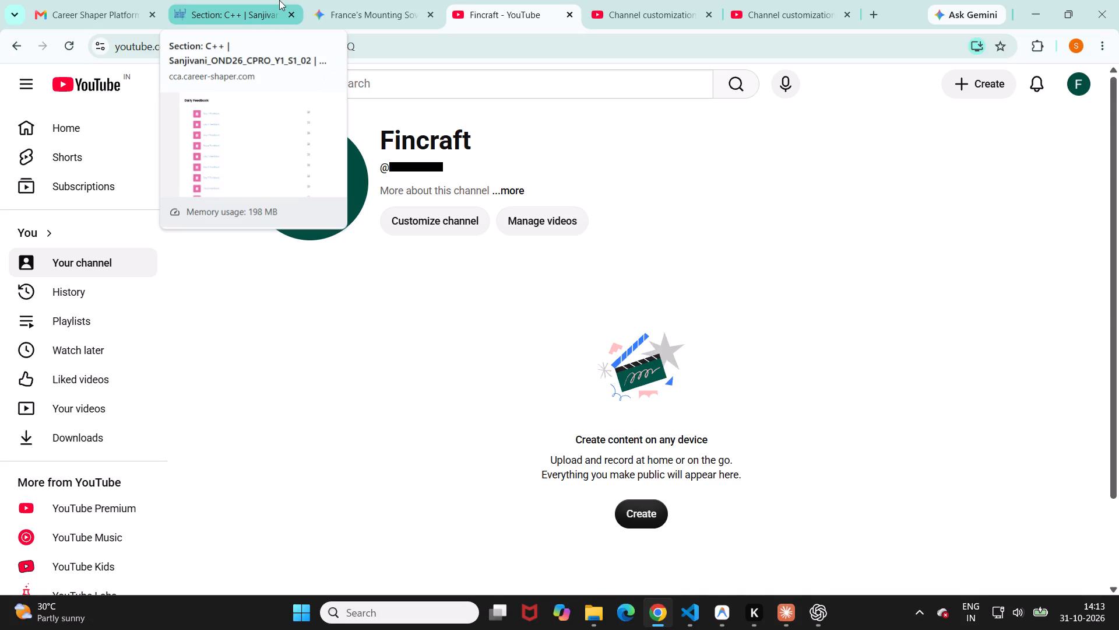
Recheck the subscriber information in the details of the Fincraft channel page.
{"action": "left_click", "coordinate": [517, 187]}
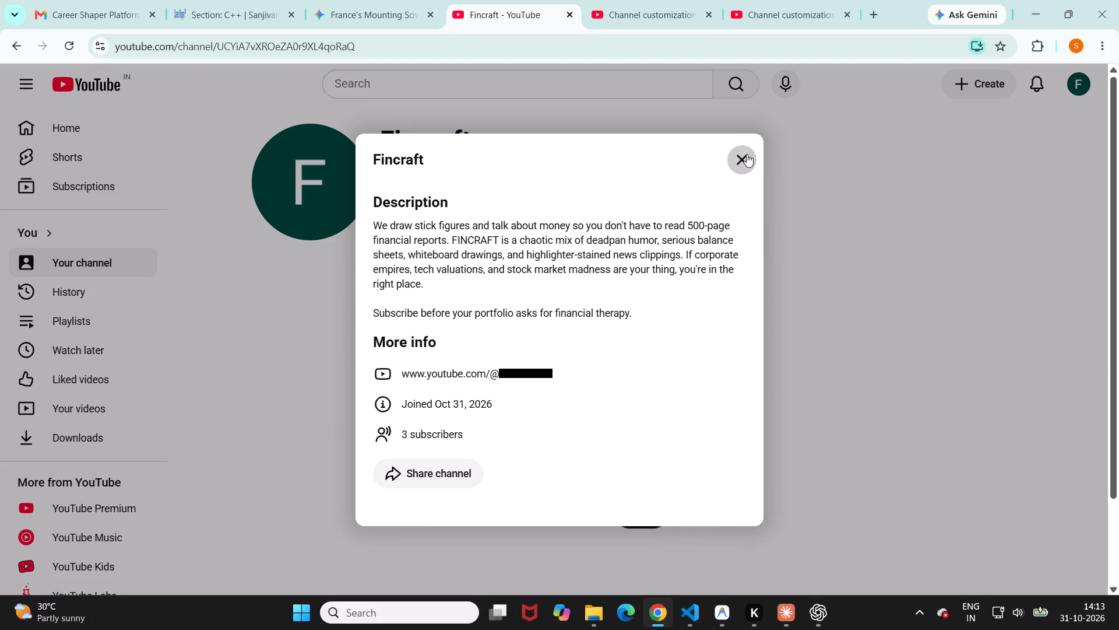
{"action": "left_click", "coordinate": [747, 154]}
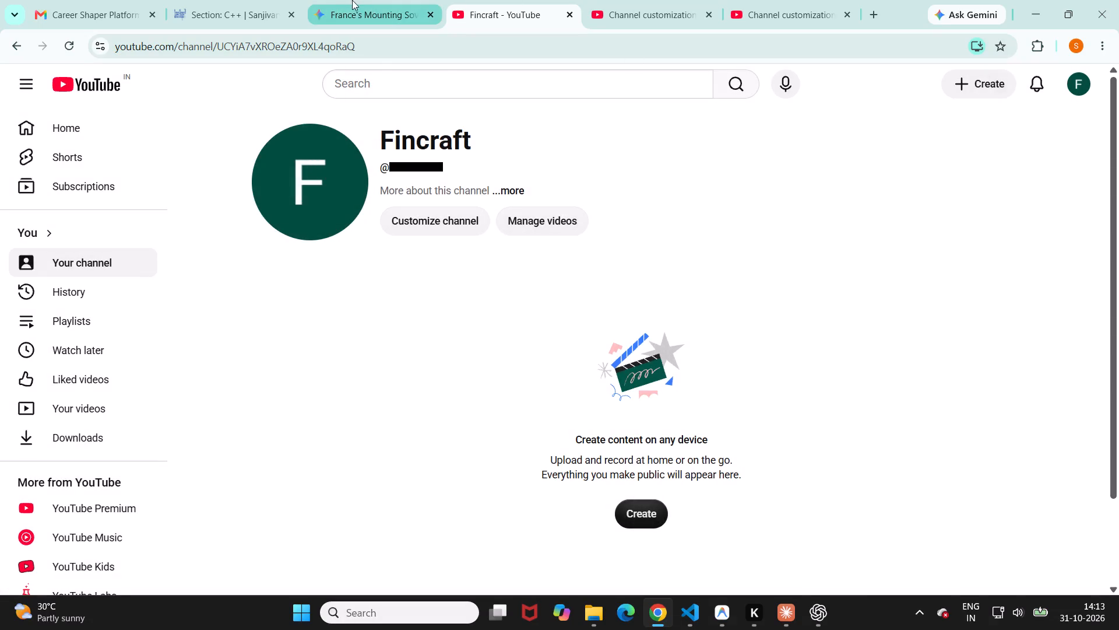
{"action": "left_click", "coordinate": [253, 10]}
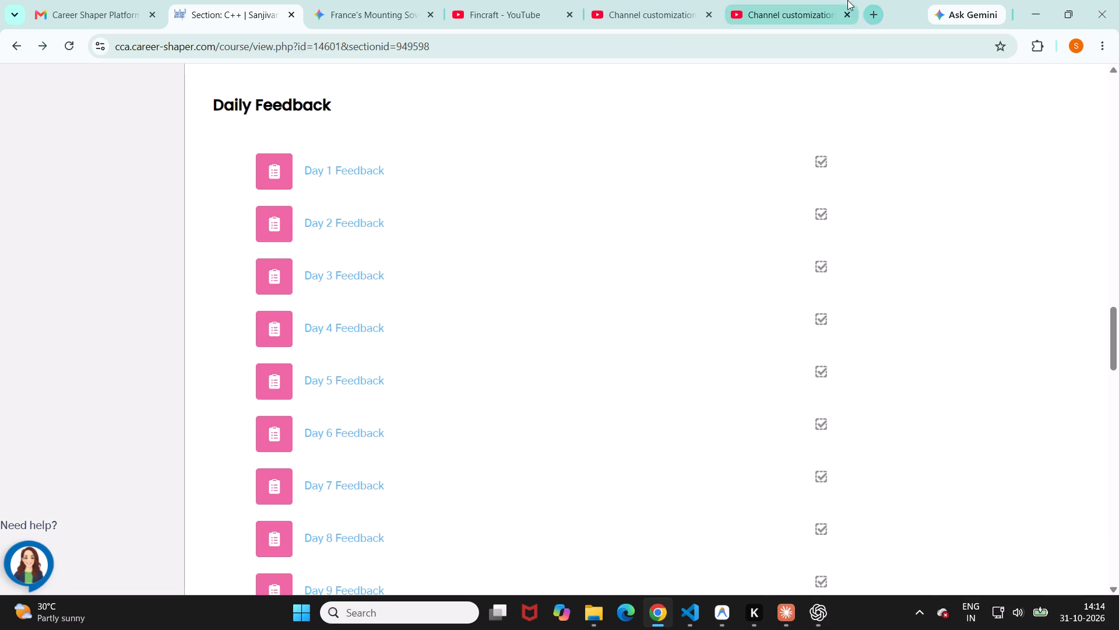
Switch to the open YouTube Studio page and review the channel dashboard, including its analytics summary.
{"action": "left_click", "coordinate": [637, 1]}
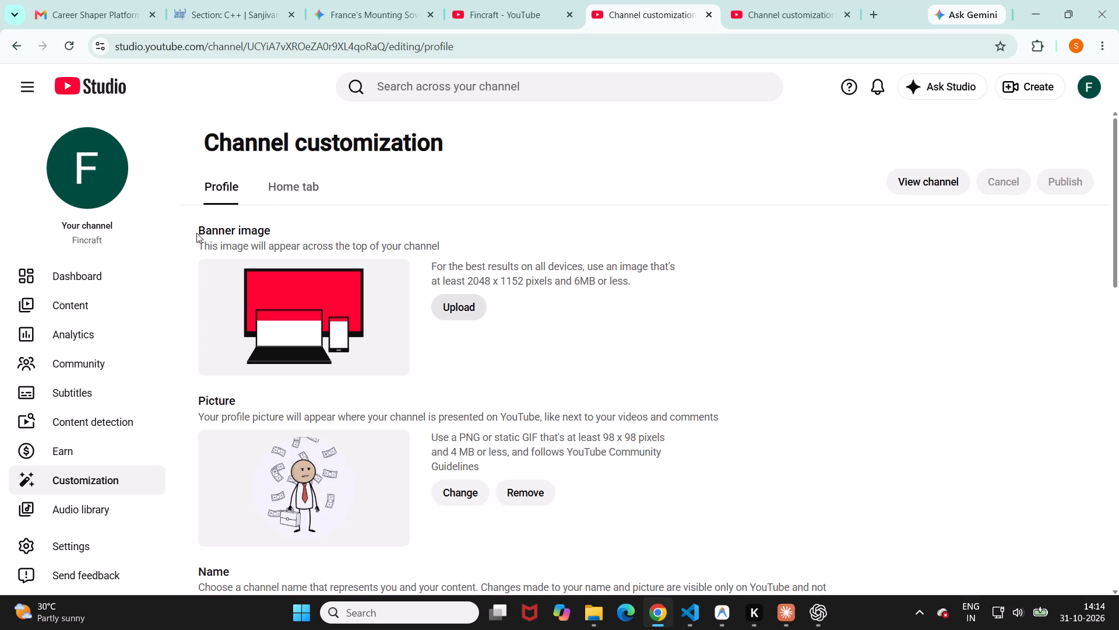
{"action": "left_click", "coordinate": [90, 272]}
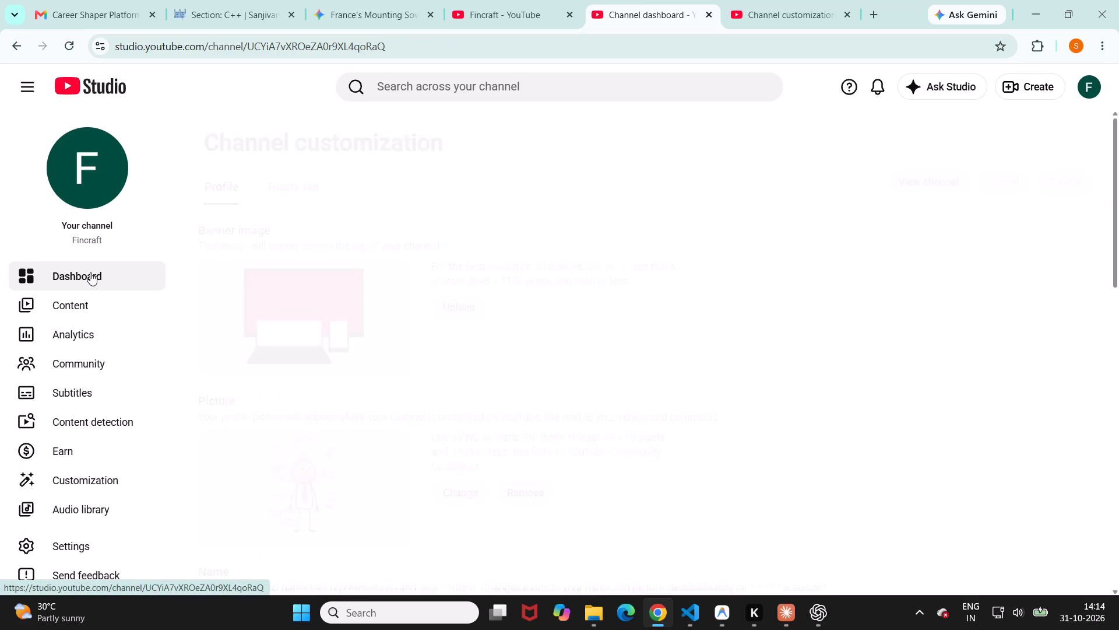
{"action": "scroll", "coordinate": [548, 335], "scroll_direction": "down", "scroll_amount": 1}
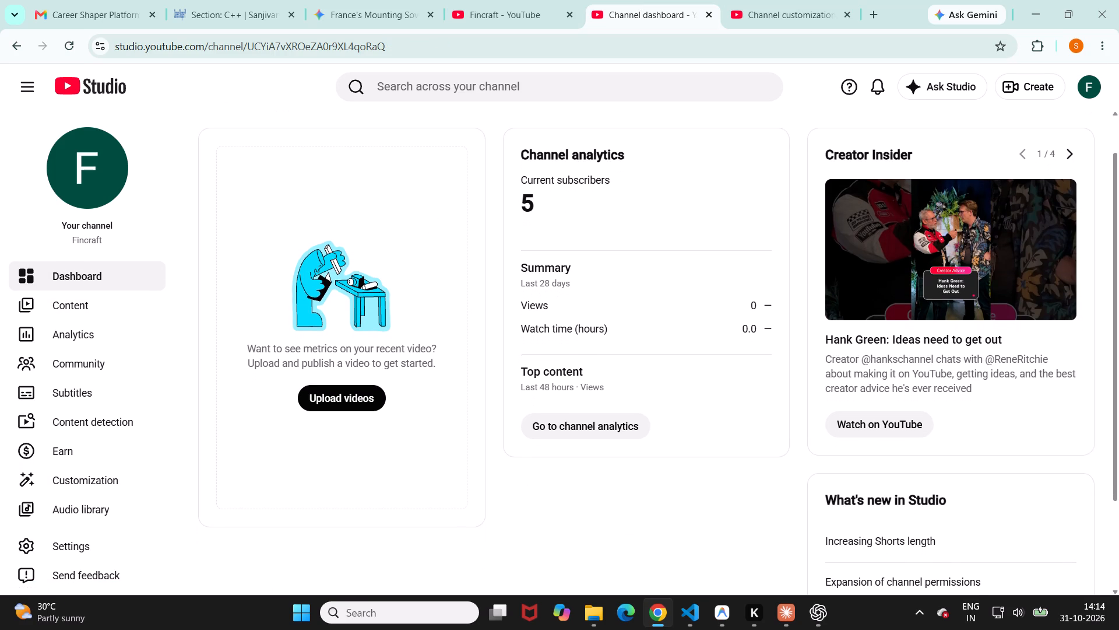
{"action": "scroll", "coordinate": [548, 335], "scroll_direction": "down", "scroll_amount": 1}
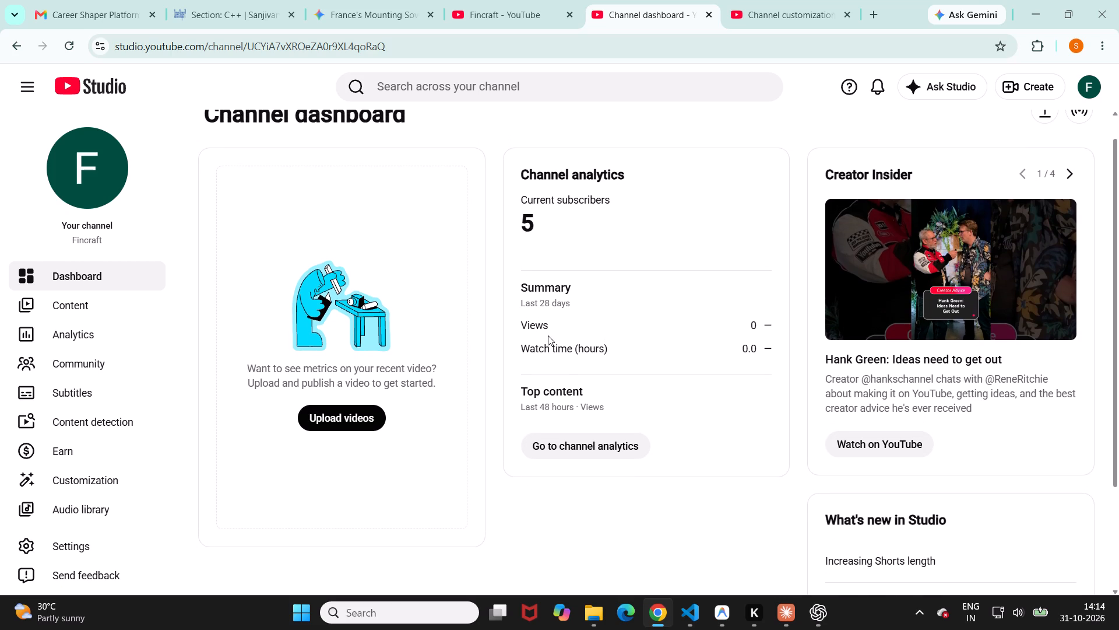
{"action": "scroll", "coordinate": [548, 335], "scroll_direction": "down", "scroll_amount": 3}
{"action": "scroll", "coordinate": [548, 335], "scroll_direction": "up", "scroll_amount": 2}
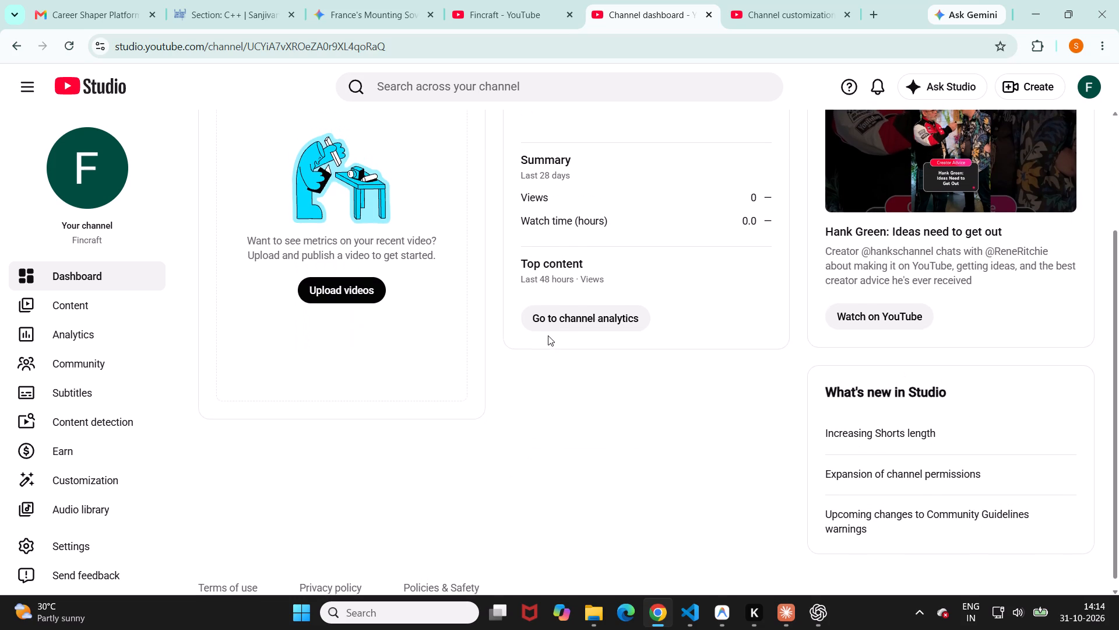
{"action": "scroll", "coordinate": [548, 335], "scroll_direction": "up", "scroll_amount": 1}
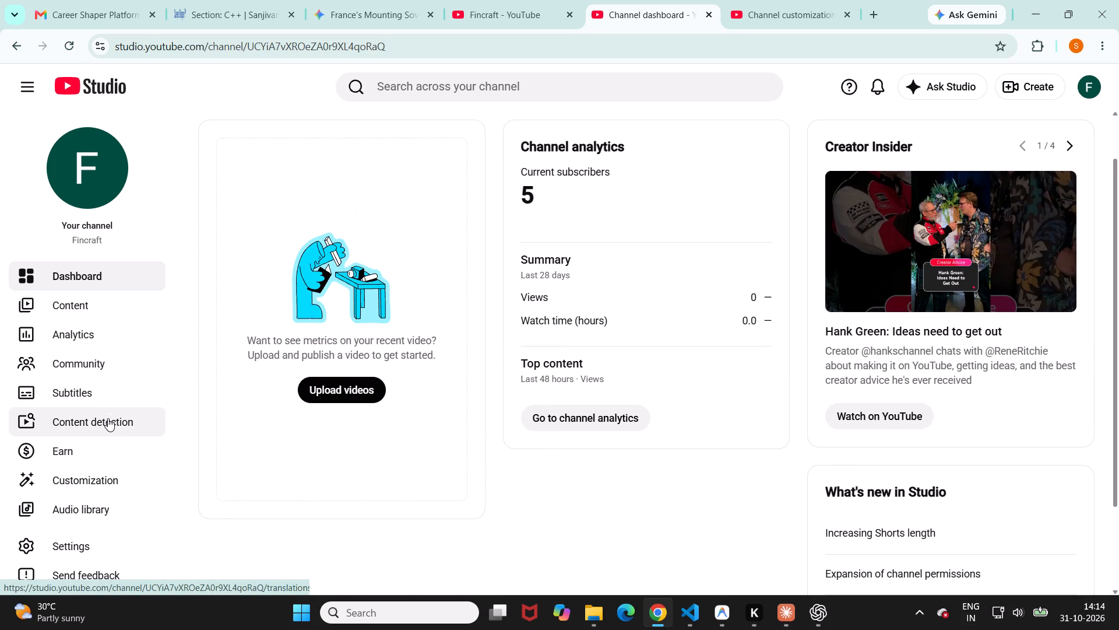
Open the Earn page for the channel and review the earning options and application requirements.
{"action": "left_click", "coordinate": [100, 454]}
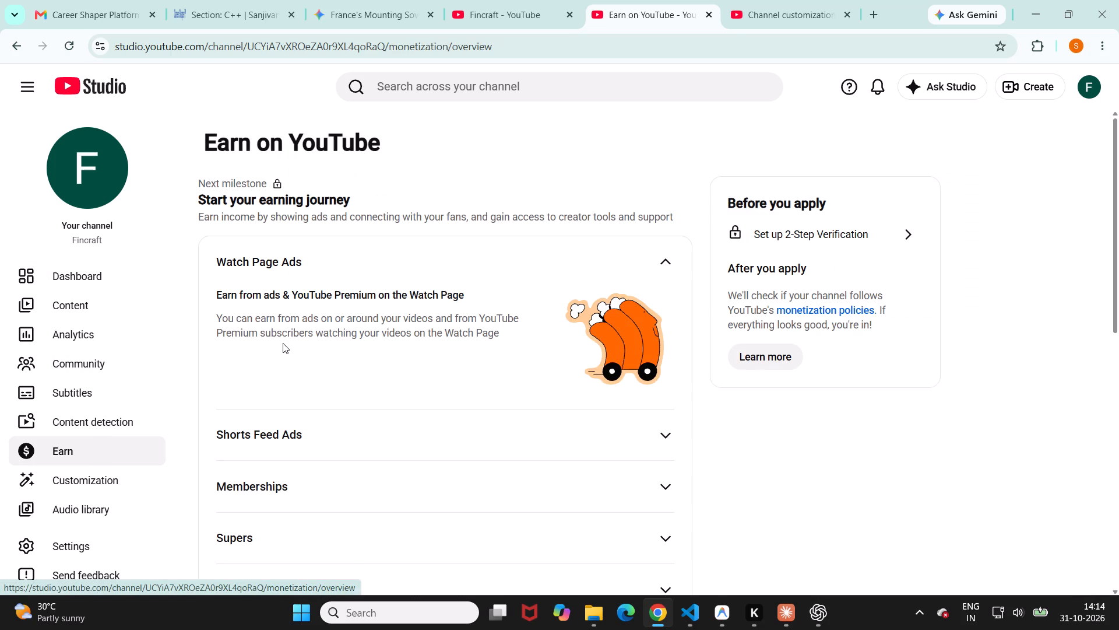
{"action": "scroll", "coordinate": [283, 343], "scroll_direction": "down", "scroll_amount": 2}
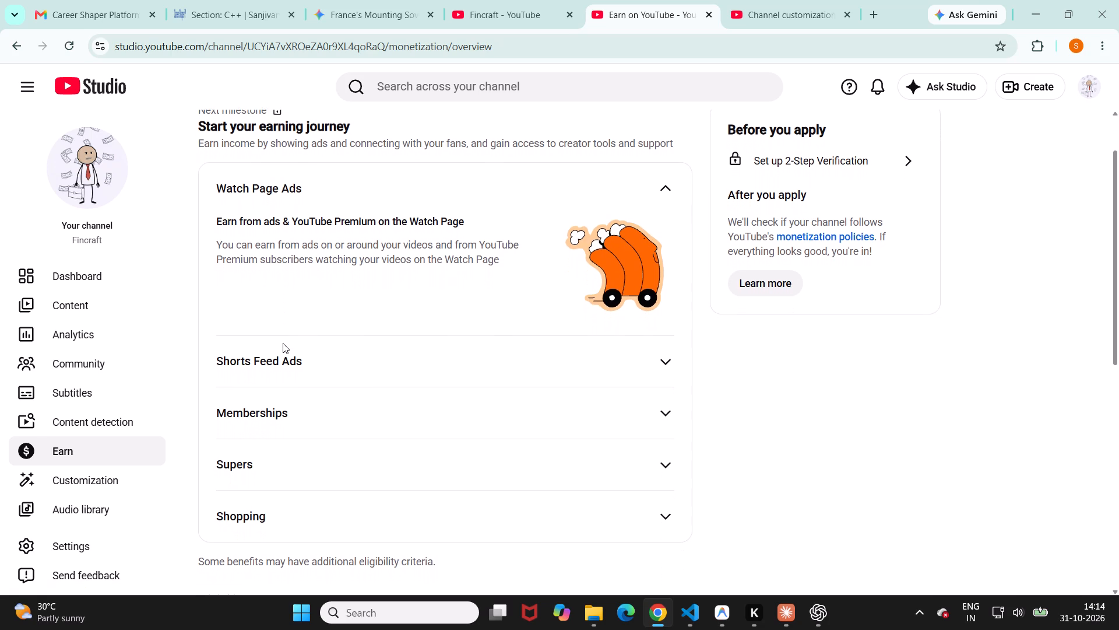
{"action": "scroll", "coordinate": [283, 343], "scroll_direction": "down", "scroll_amount": 1}
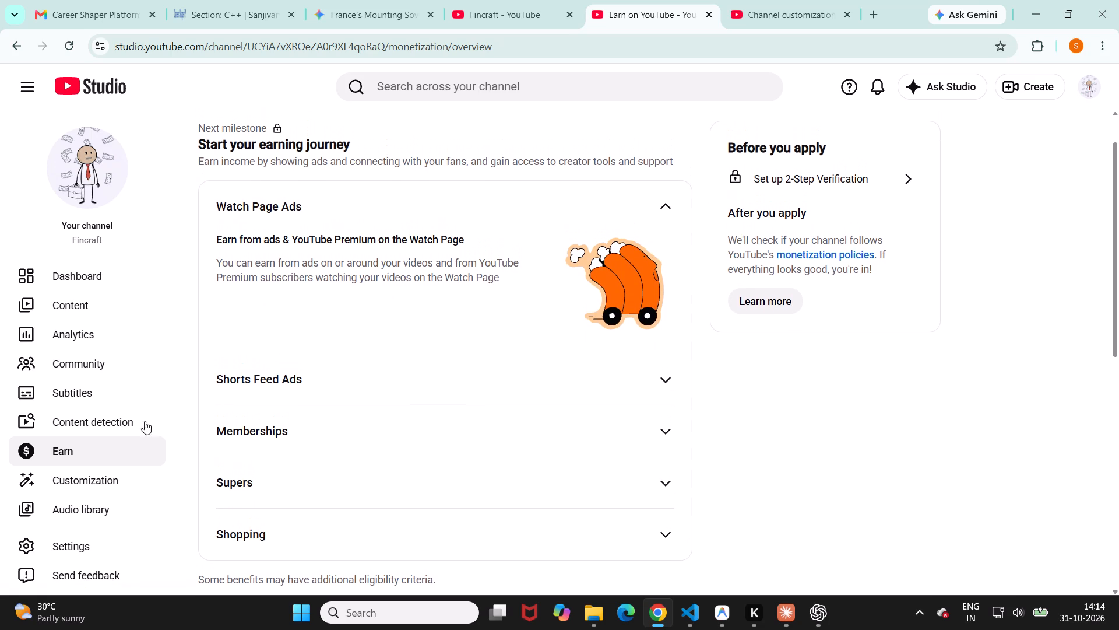
Return to the channel dashboard and open the public Fincraft channel page from there to look it over.
{"action": "left_click", "coordinate": [117, 269]}
{"action": "left_click", "coordinate": [82, 188]}
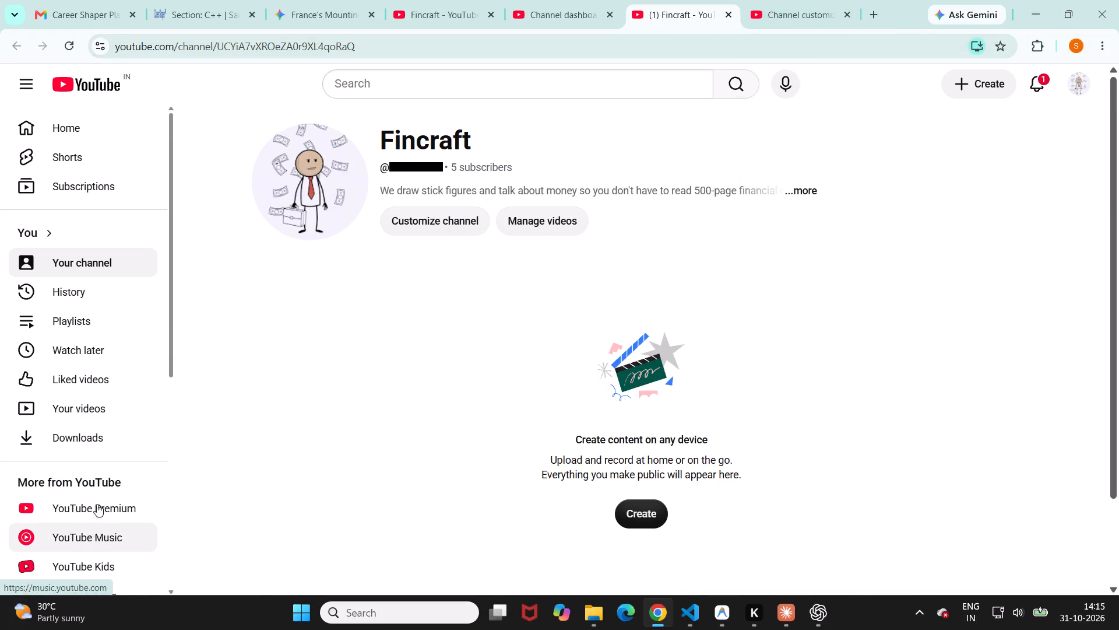
{"action": "scroll", "coordinate": [98, 498], "scroll_direction": "down", "scroll_amount": 2}
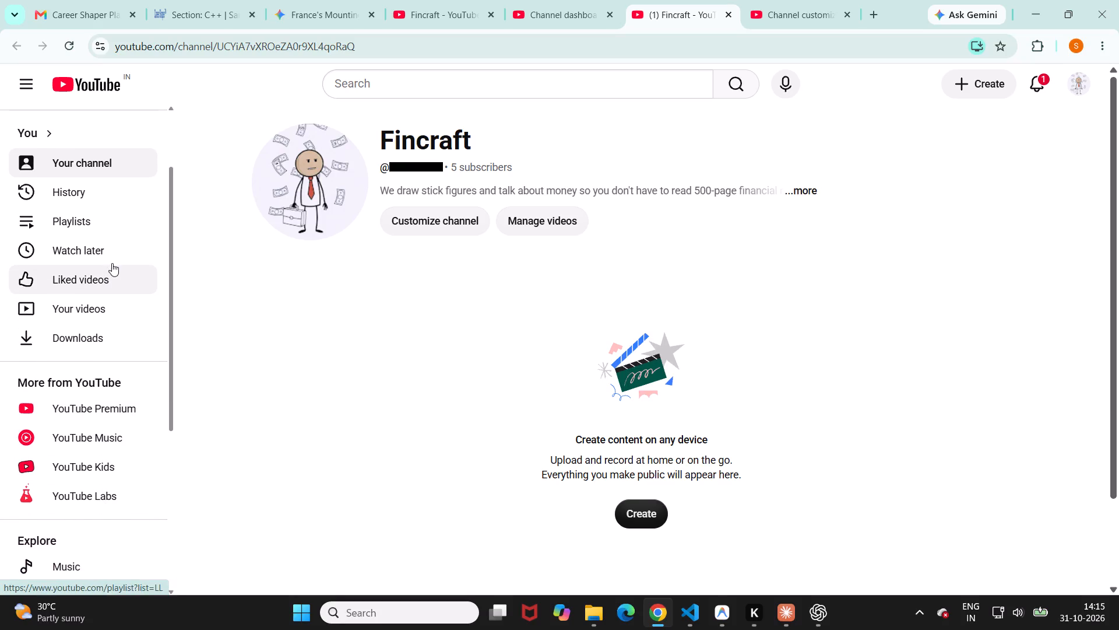
{"action": "scroll", "coordinate": [108, 201], "scroll_direction": "up", "scroll_amount": 5}
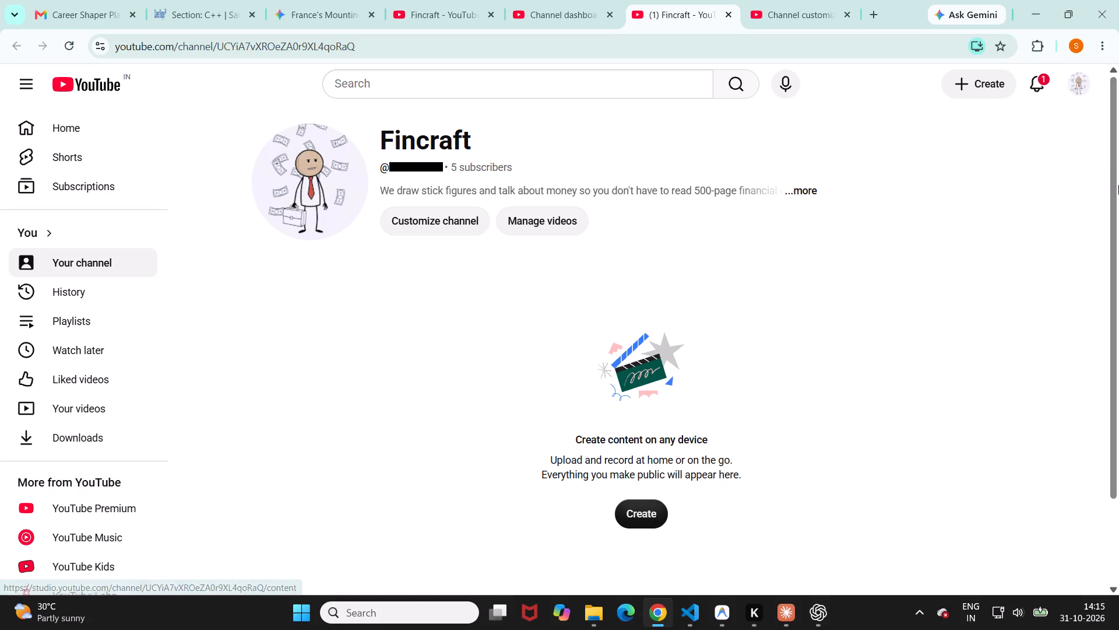
Check the Fincraft channel's notifications and close them.
{"action": "left_click", "coordinate": [1042, 83]}
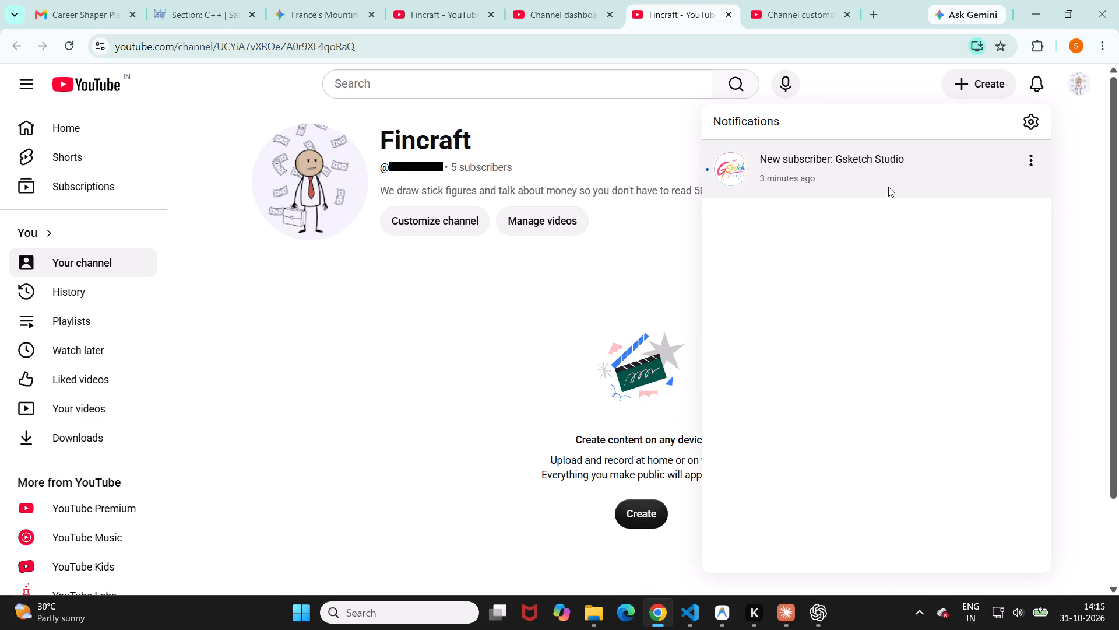
{"action": "left_click", "coordinate": [914, 93]}
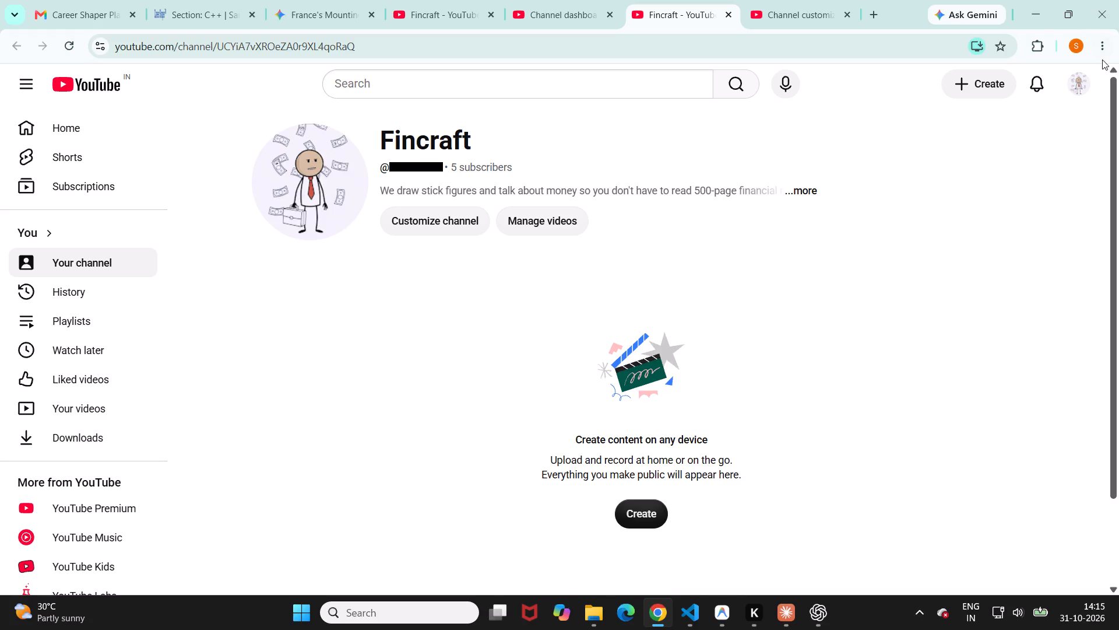
Open YouTube Studio from the Fincraft account options and reload the channel dashboard.
{"action": "left_click", "coordinate": [1076, 83]}
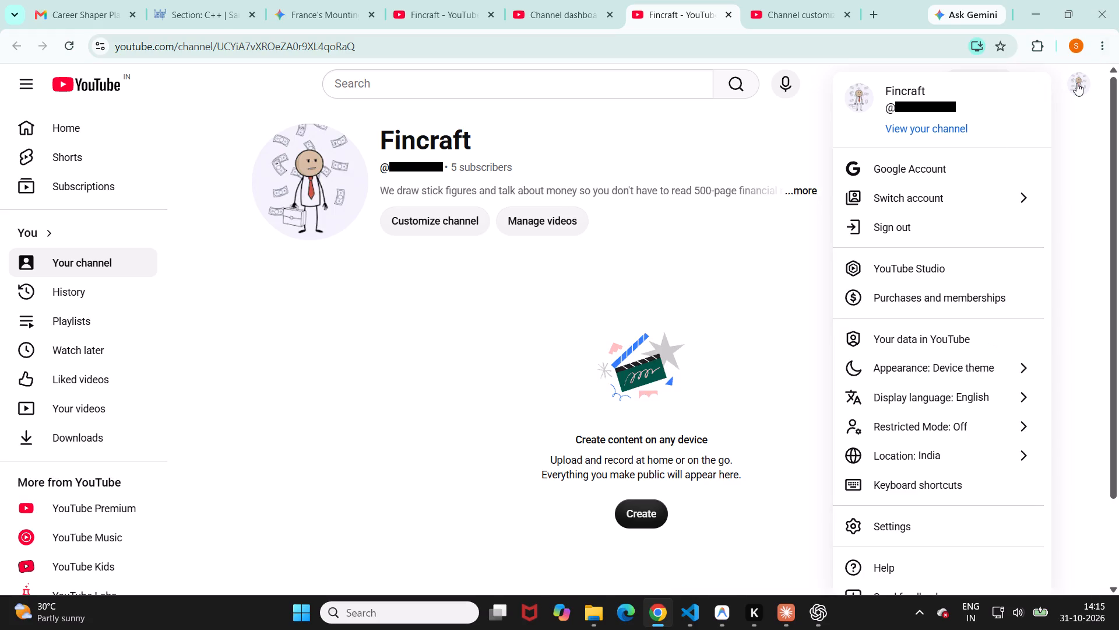
{"action": "left_click", "coordinate": [872, 267]}
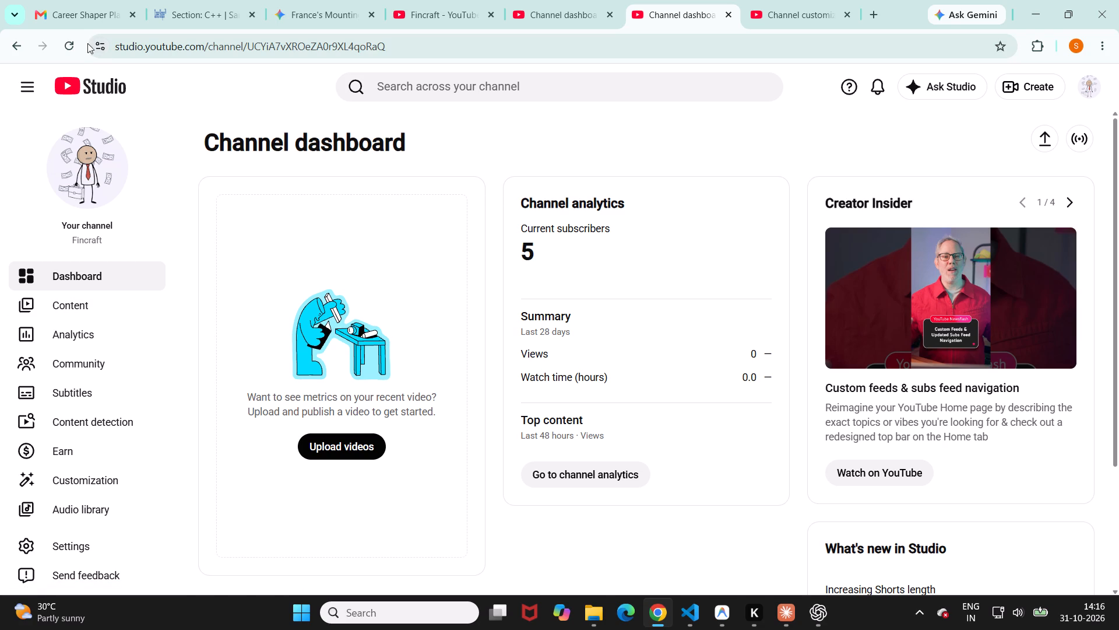
{"action": "left_click", "coordinate": [71, 45]}
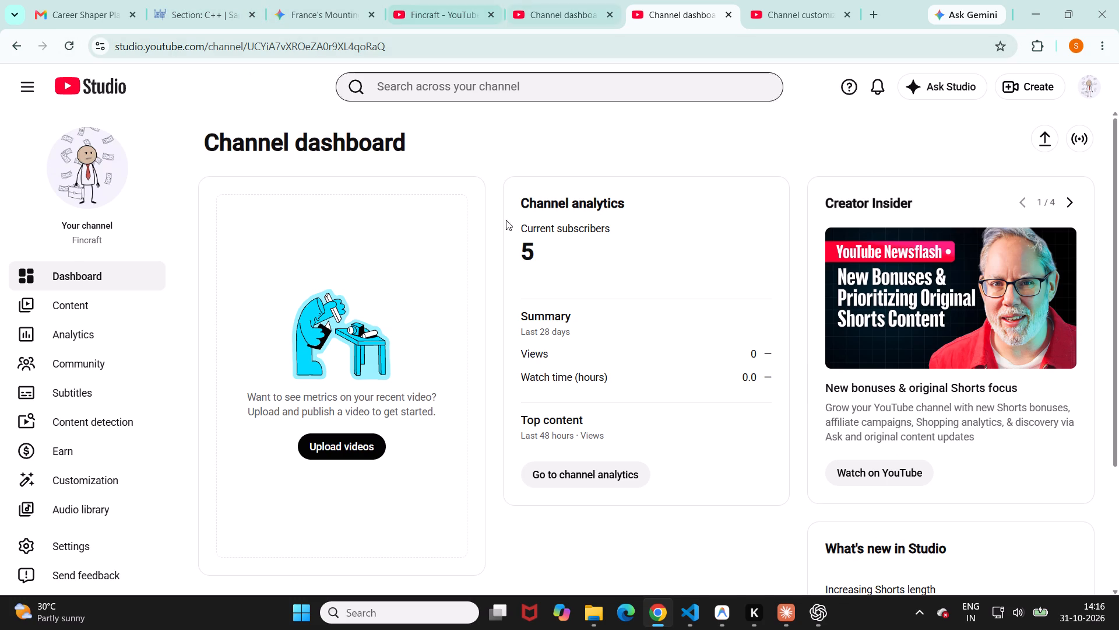
Review the channel analytics overview, view the live subscriber count report, and close the report.
{"action": "left_click", "coordinate": [564, 473]}
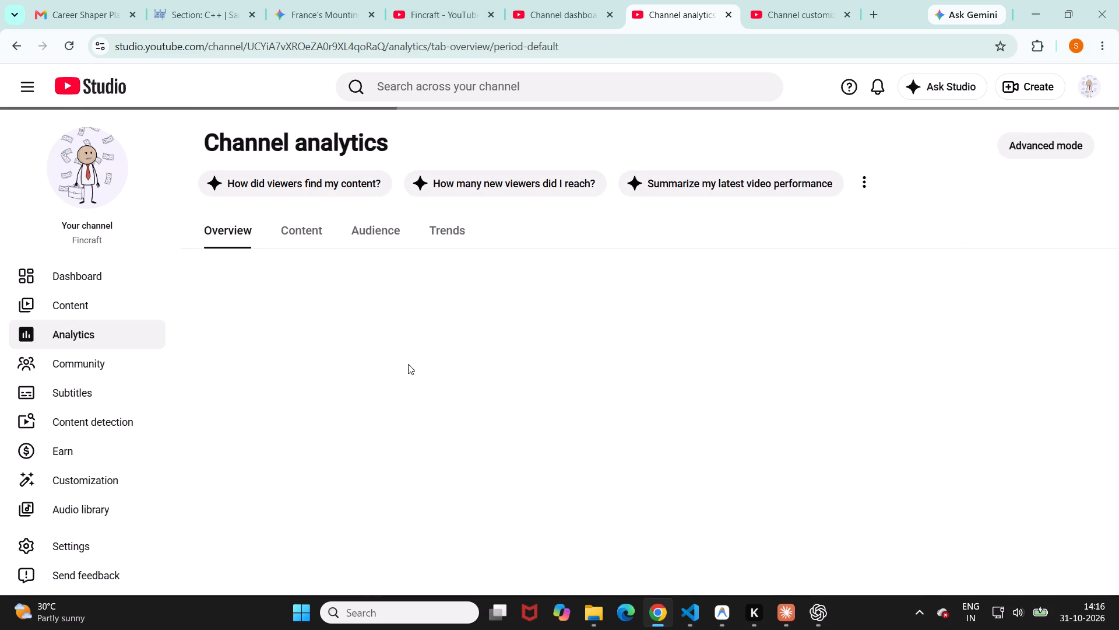
{"action": "scroll", "coordinate": [435, 406], "scroll_direction": "down", "scroll_amount": 1}
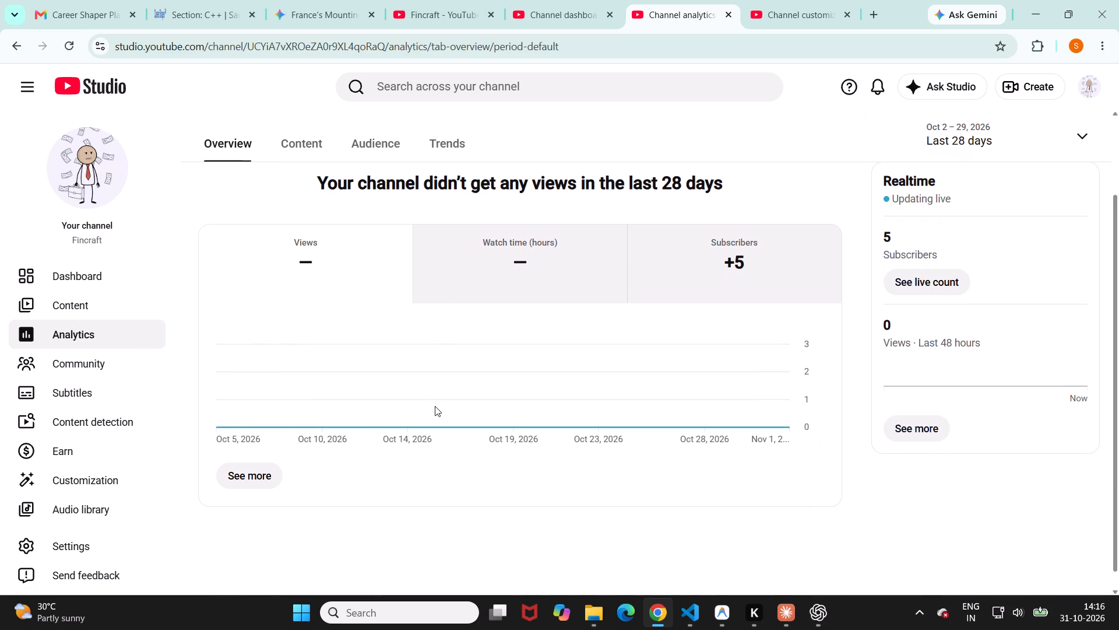
{"action": "scroll", "coordinate": [435, 406], "scroll_direction": "down", "scroll_amount": 1}
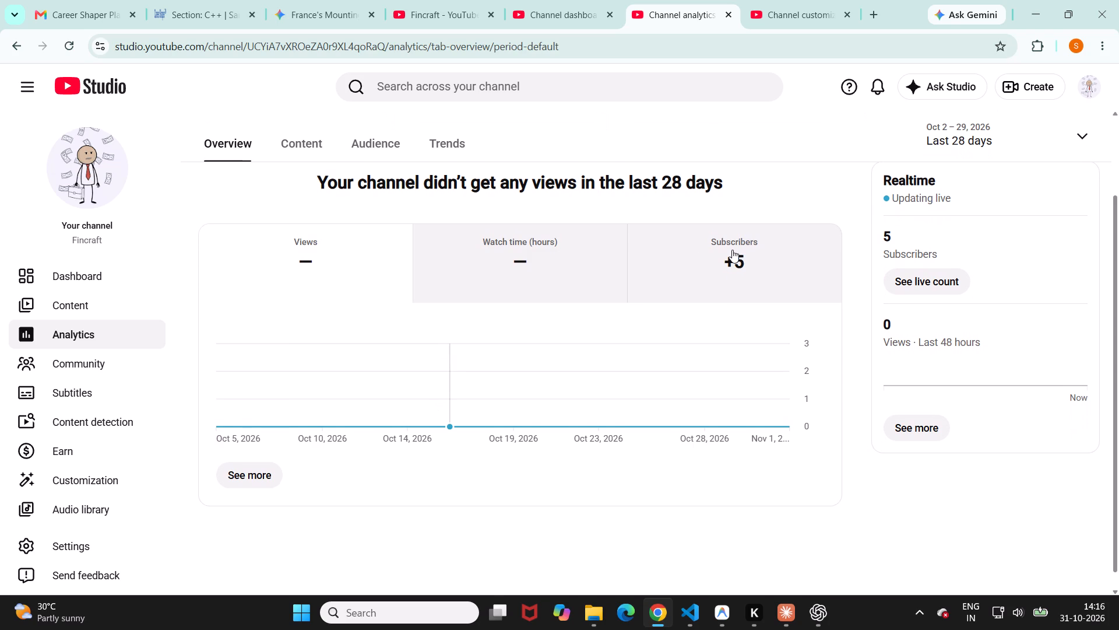
{"action": "left_click", "coordinate": [916, 282]}
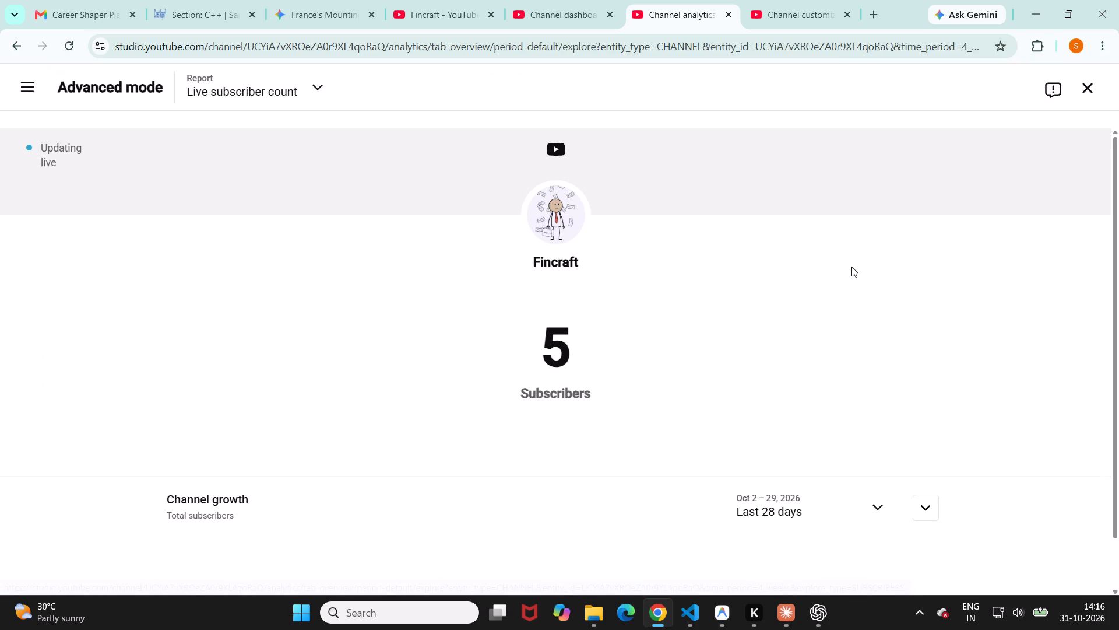